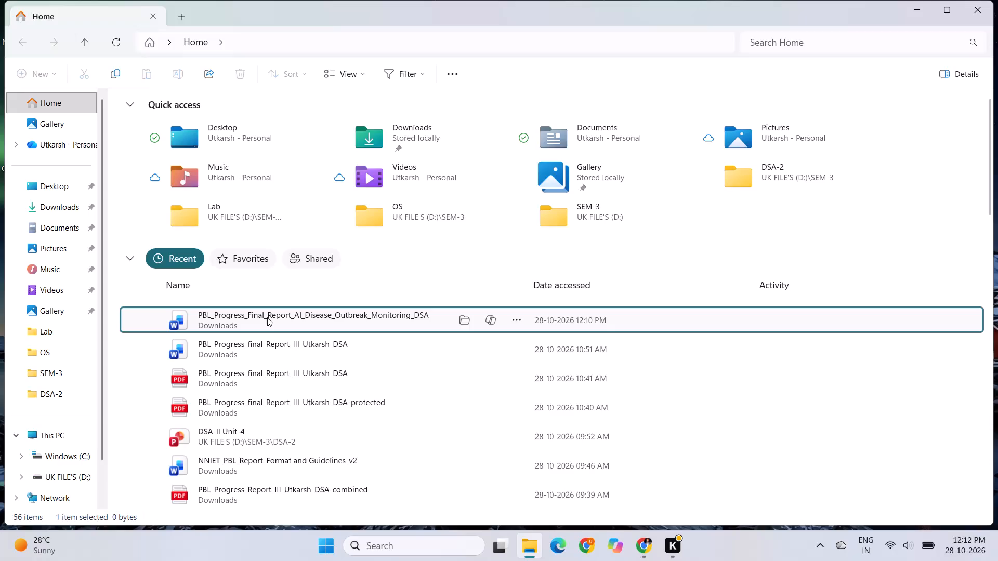
Open the AI Disease Outbreak Monitoring final progress report from the recent files and look through its opening sections.
left_click(267, 317)
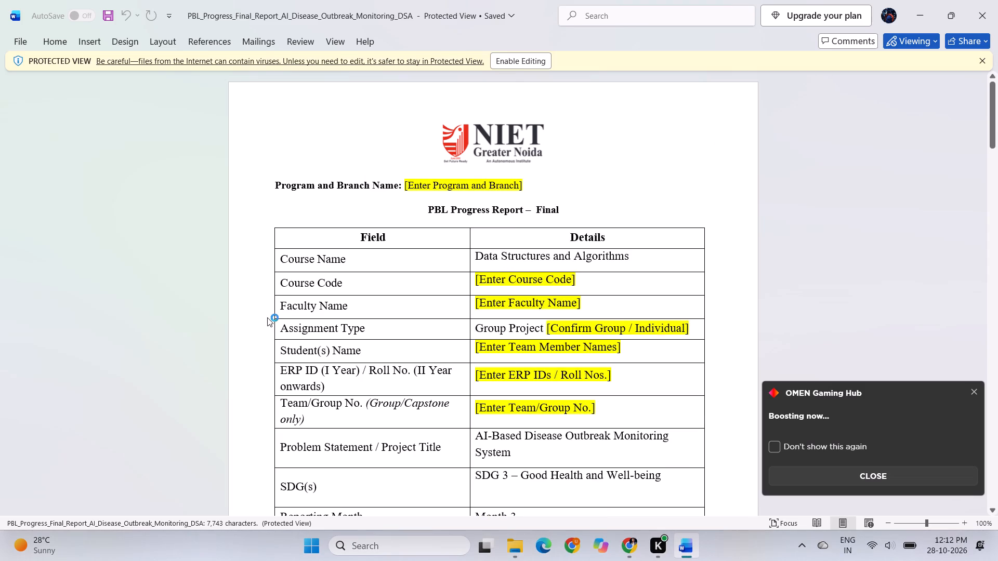
scroll(424, 257, "down", 2)
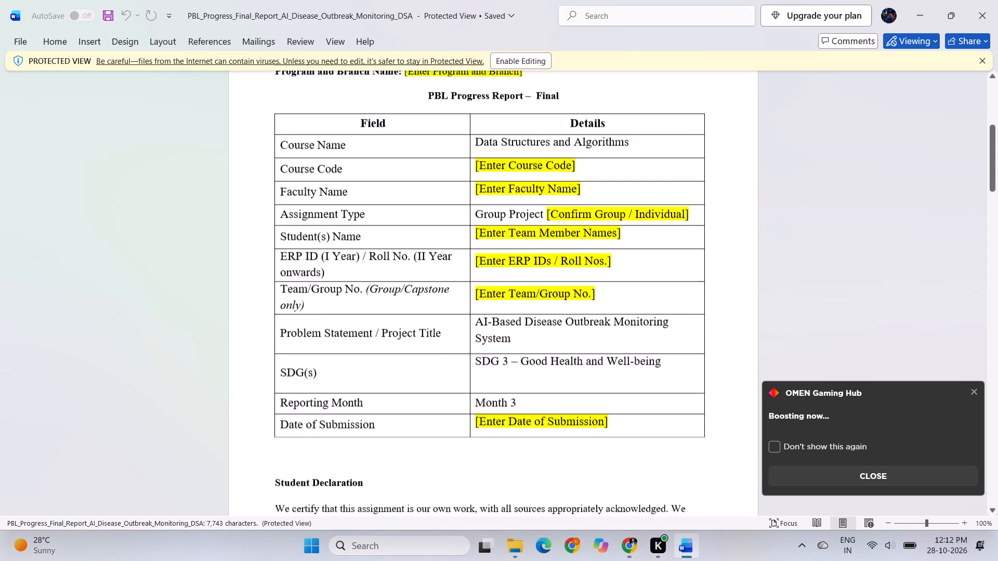
scroll(424, 257, "down", 2)
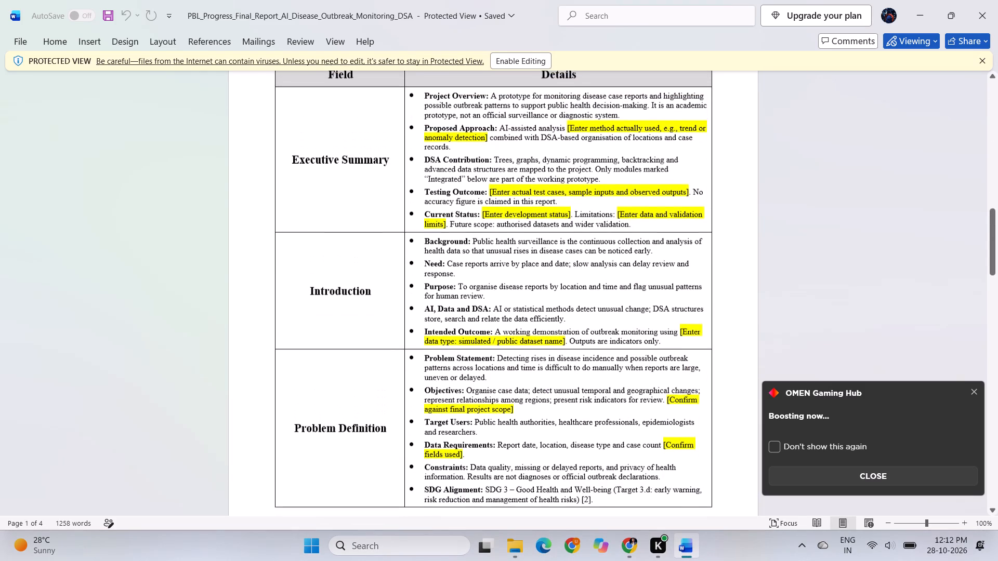
scroll(424, 257, "down", 1)
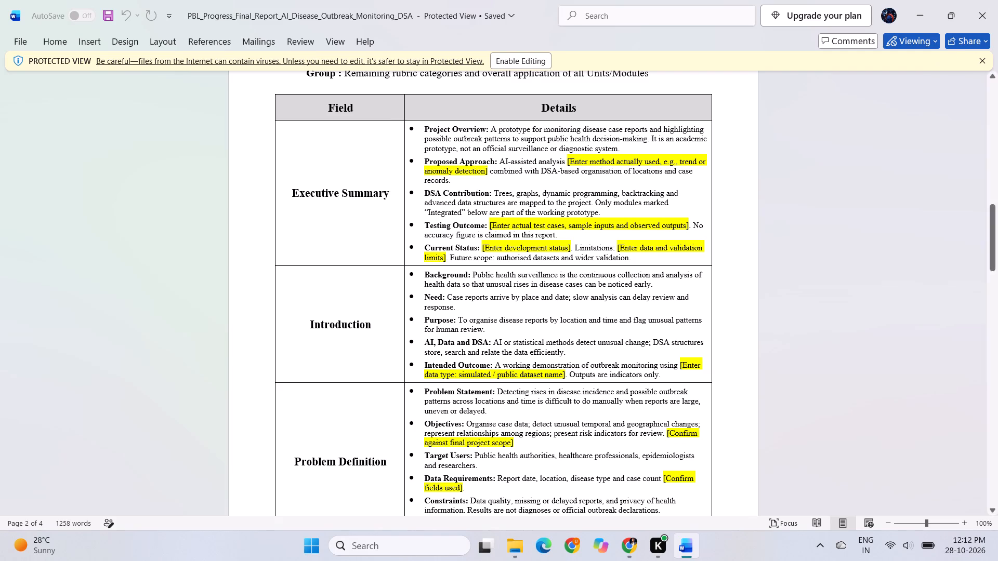
Return to File Explorer and open the recent Word version of PBL_Progress_final_Report_III.
left_click(916, 13)
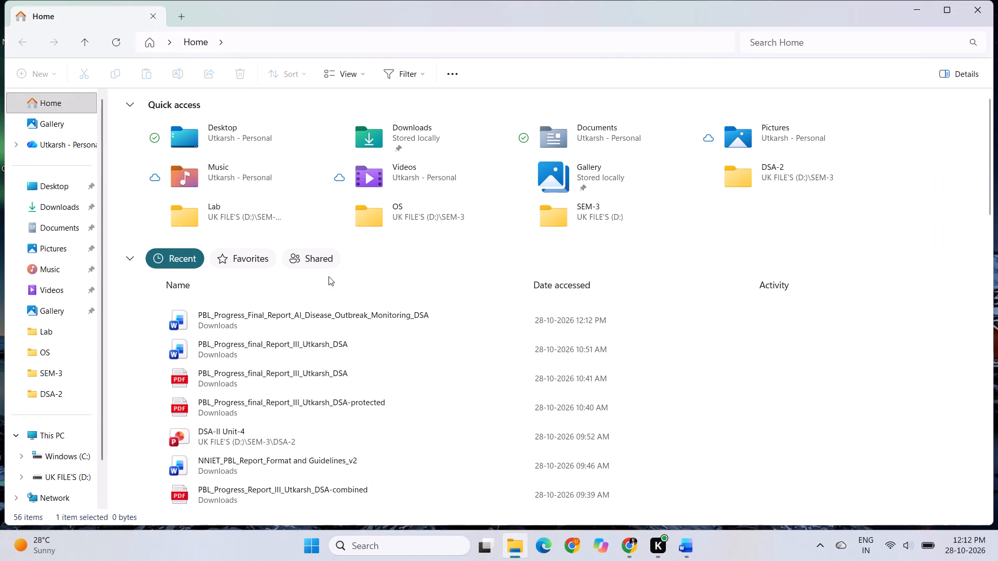
double_click(203, 355)
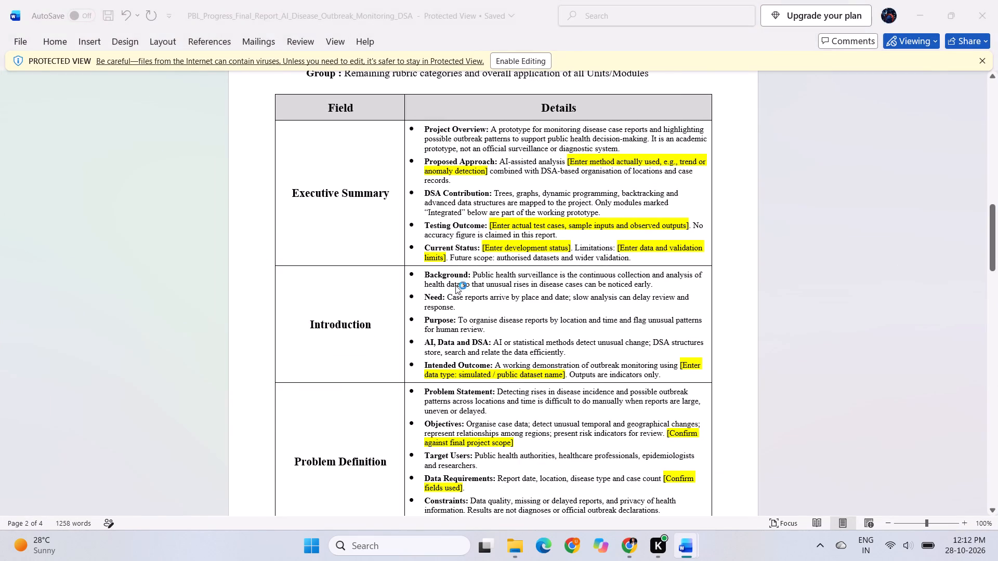
Replace the name in the Student(s) Name row of the cover table with the new student's name.
scroll(482, 265, "down", 1)
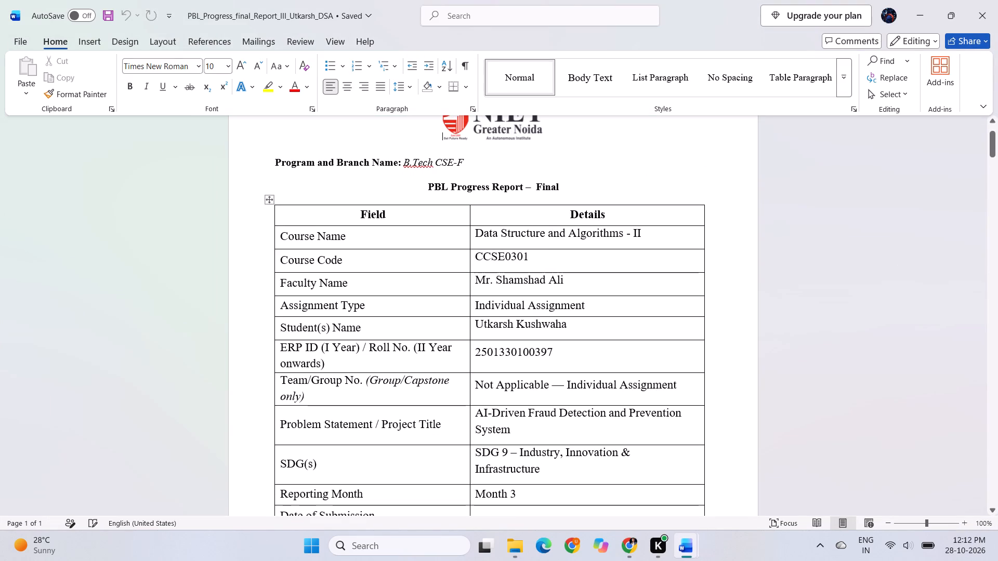
left_click_drag(572, 331, 477, 325)
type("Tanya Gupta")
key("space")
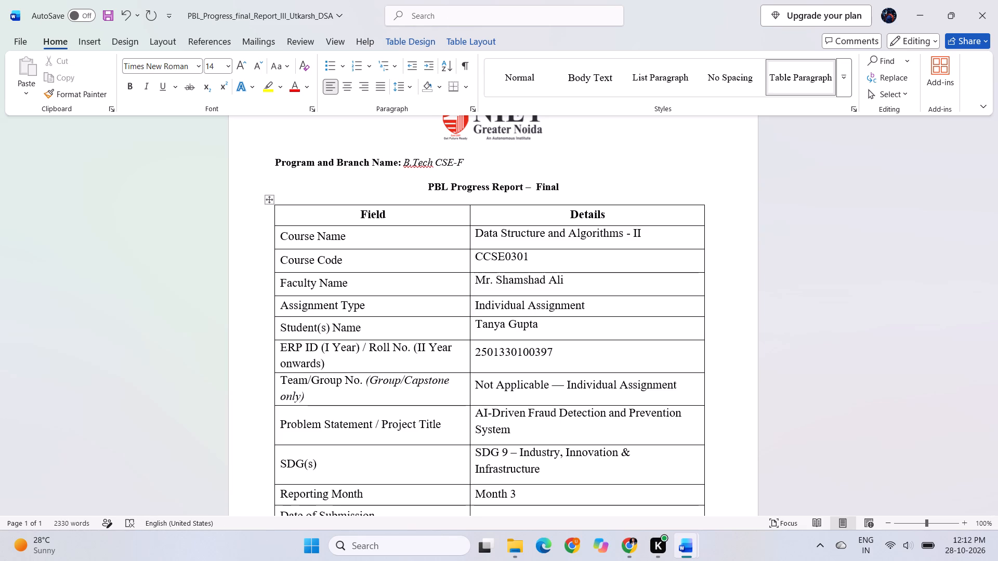
Change the last digit of the roll number in the ERP ID / Roll No. row to 0.
left_click(551, 356)
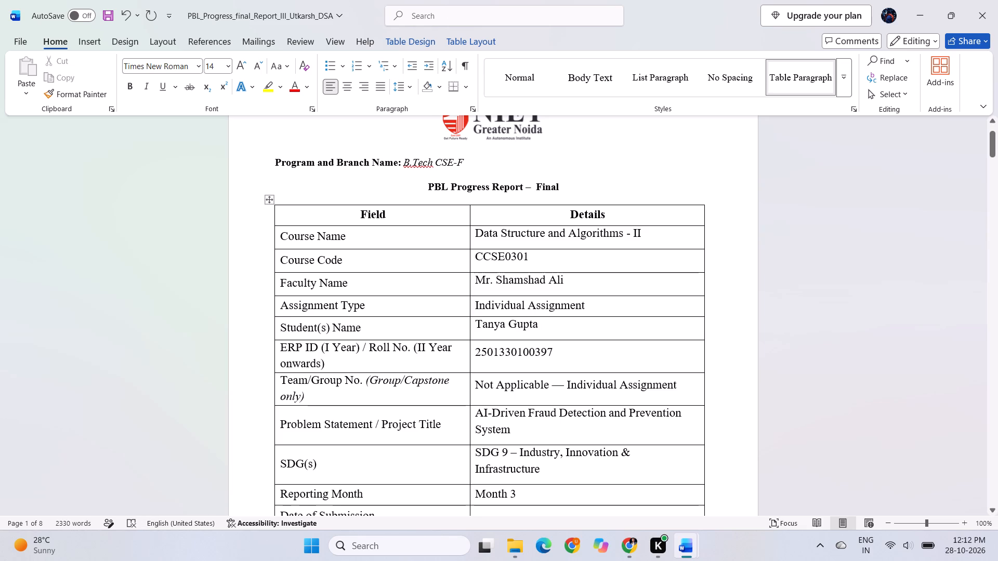
key("BackSpace")
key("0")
Look through the remaining sections of the fraud detection report, down to its conclusion and references.
scroll(490, 326, "down", 15)
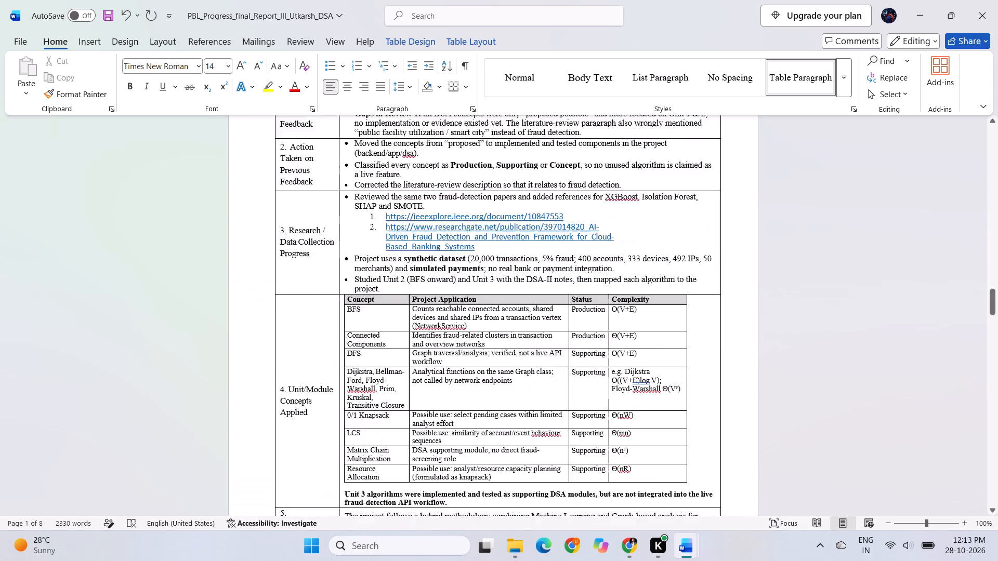
scroll(490, 326, "down", 5)
scroll(385, 409, "down", 1)
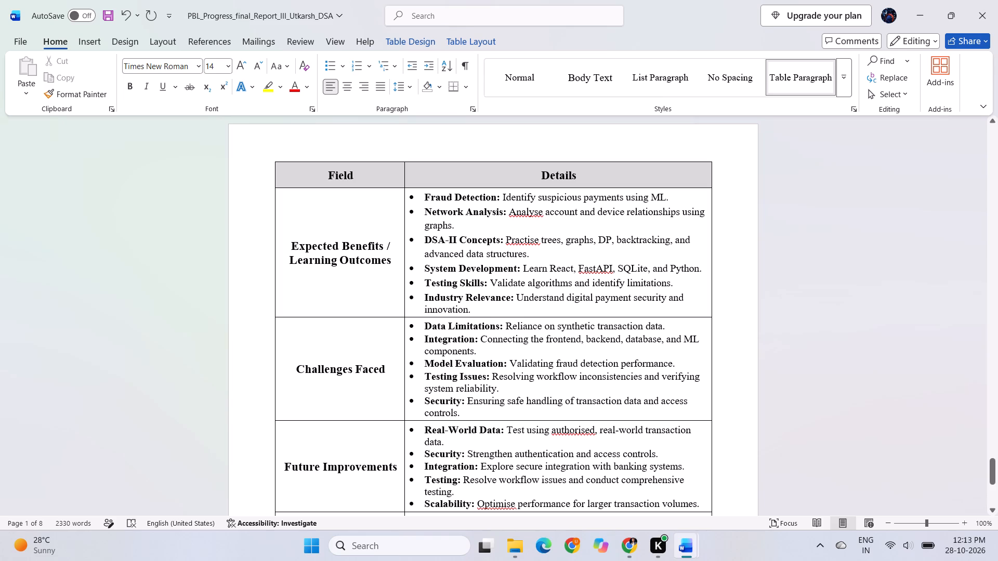
scroll(287, 308, "down", 1)
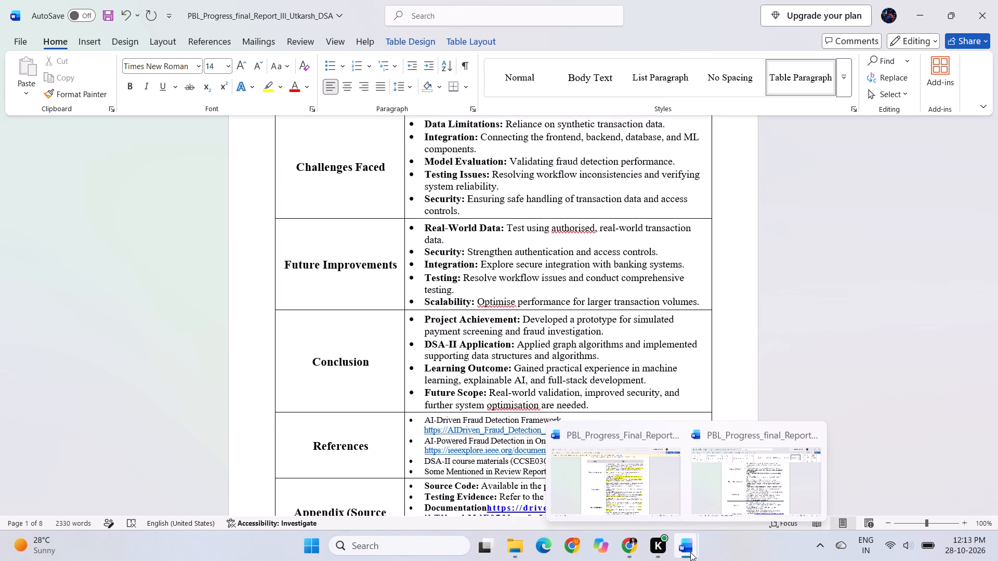
Switch to the disease outbreak report and examine all its sections and highlighted placeholders, ending back at the cover page.
left_click(650, 513)
scroll(556, 379, "down", 9)
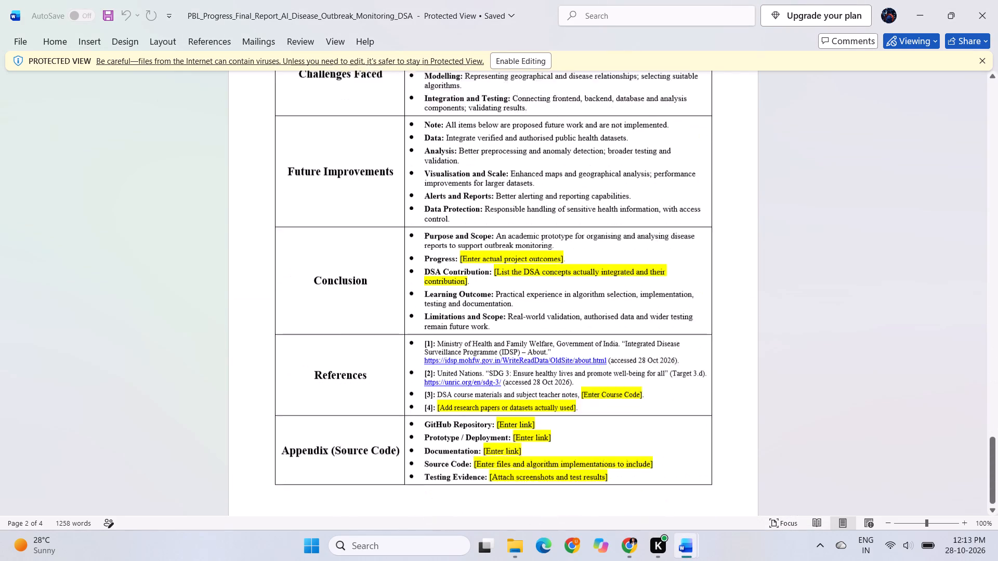
scroll(556, 379, "down", 3)
scroll(556, 379, "up", 3)
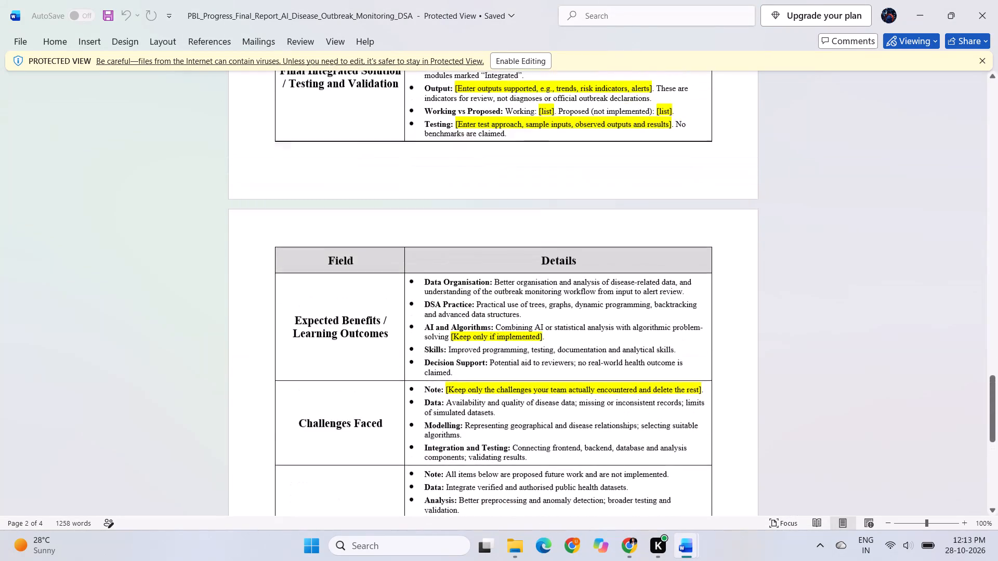
scroll(556, 379, "up", 4)
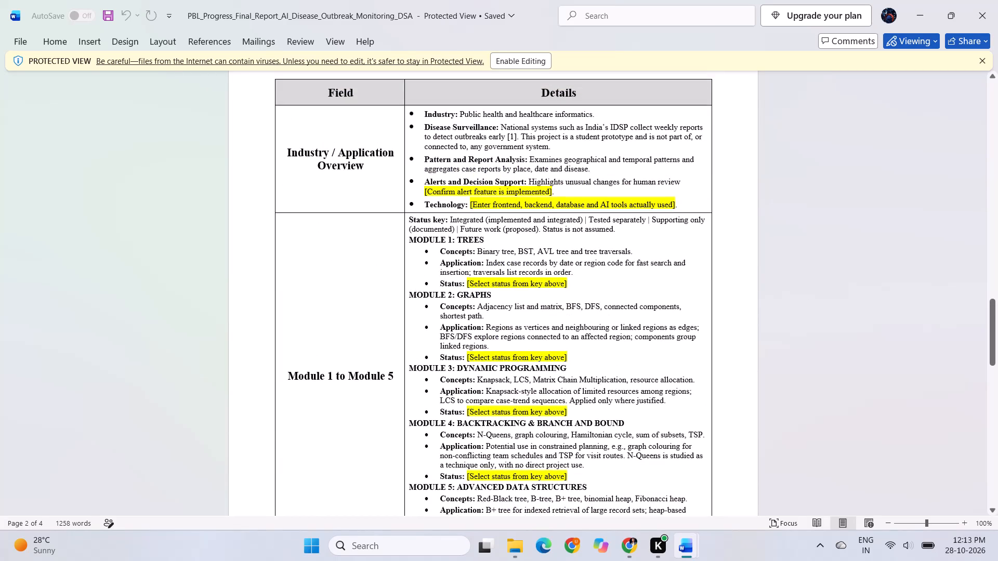
scroll(524, 326, "up", 3)
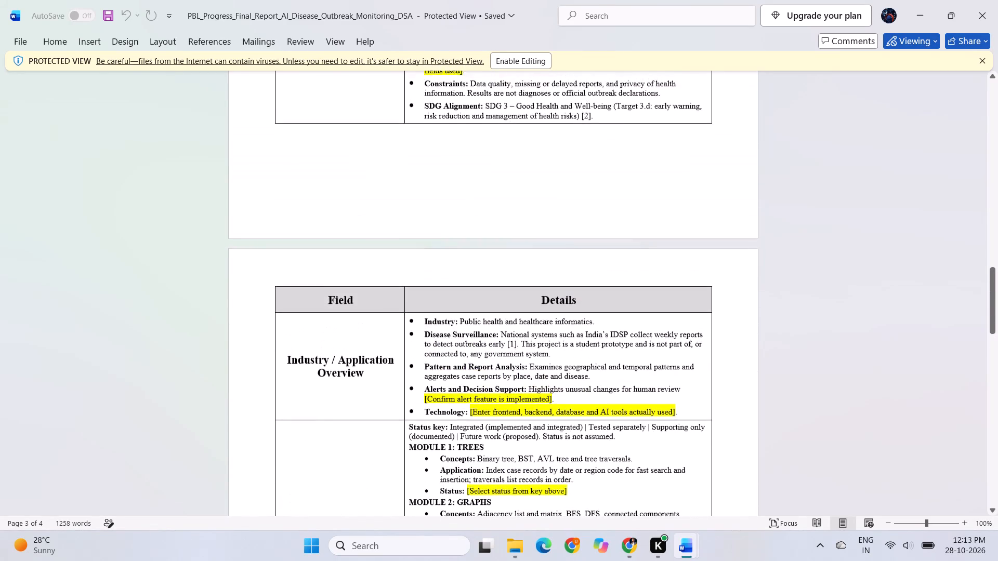
scroll(524, 326, "up", 6)
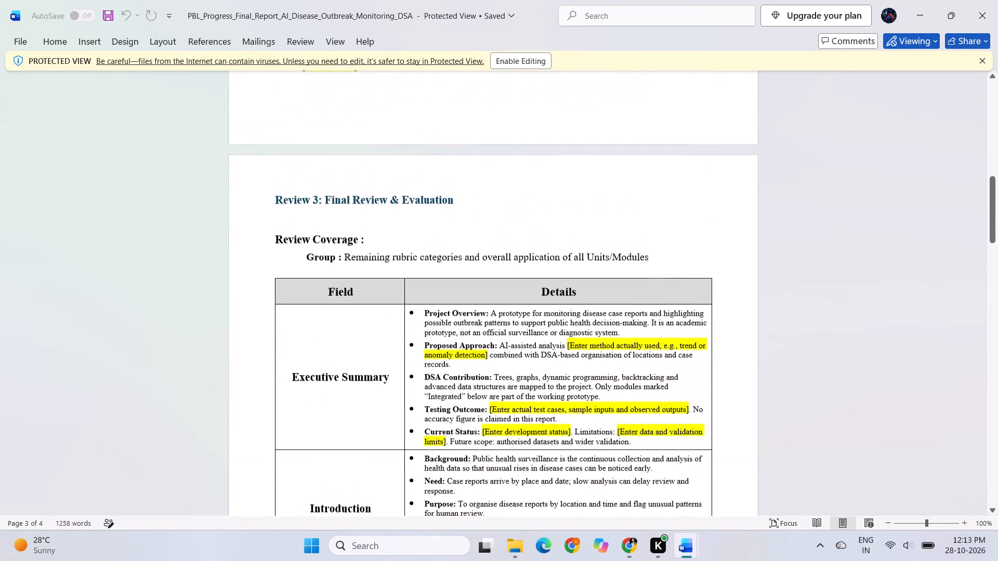
scroll(338, 300, "down", 1)
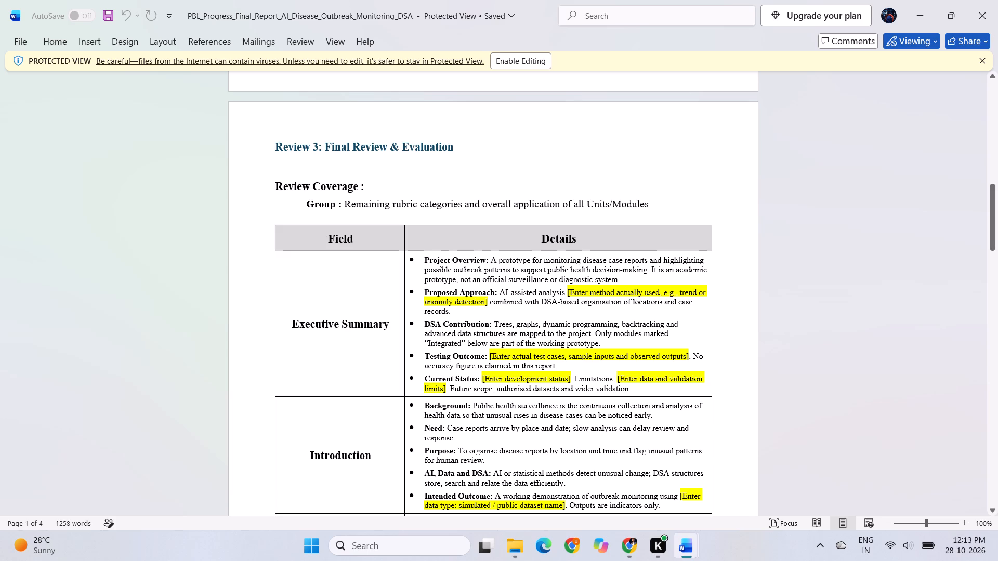
scroll(497, 282, "down", 1)
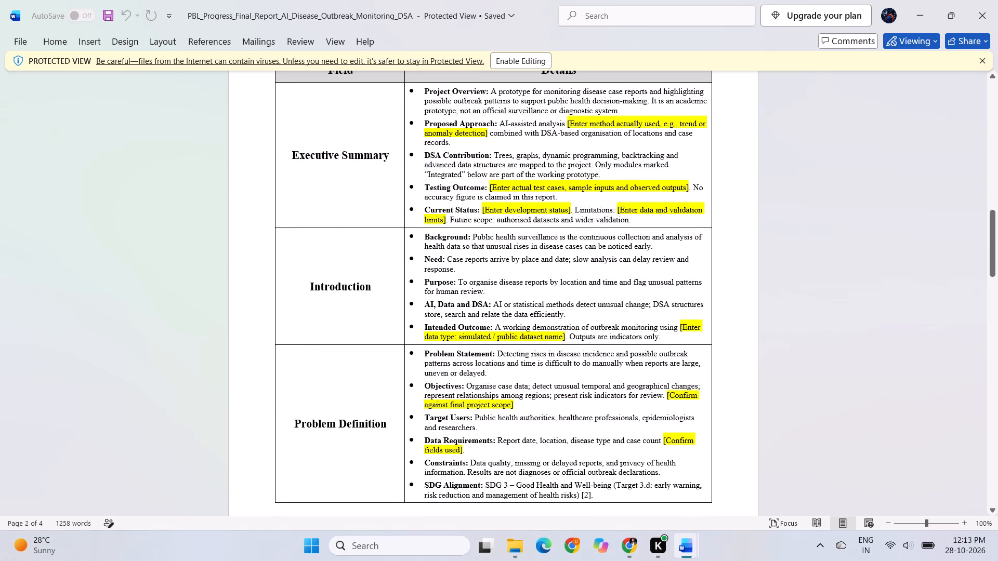
scroll(422, 292, "up", 3)
scroll(422, 292, "down", 7)
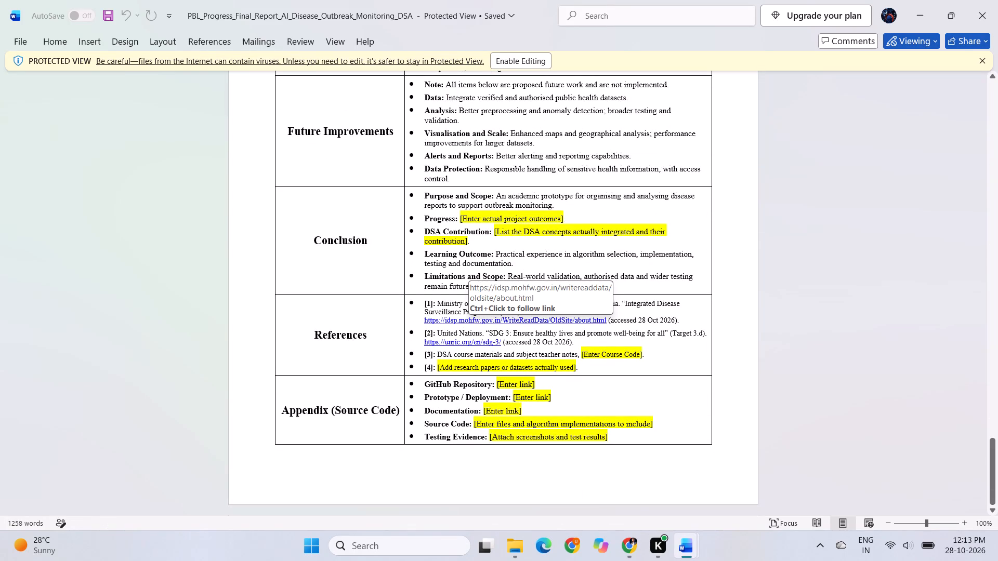
scroll(487, 391, "down", 1)
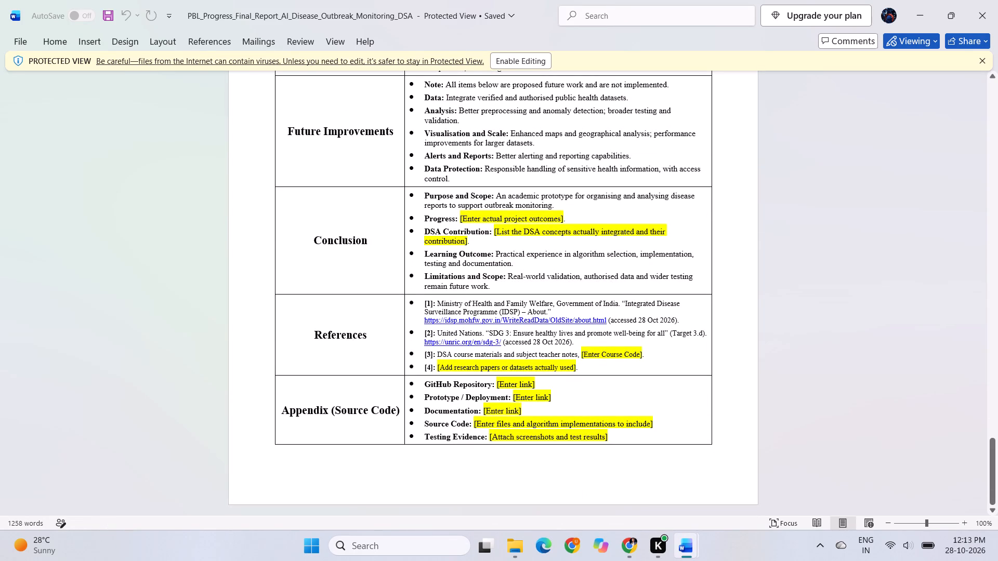
scroll(442, 354, "up", 3)
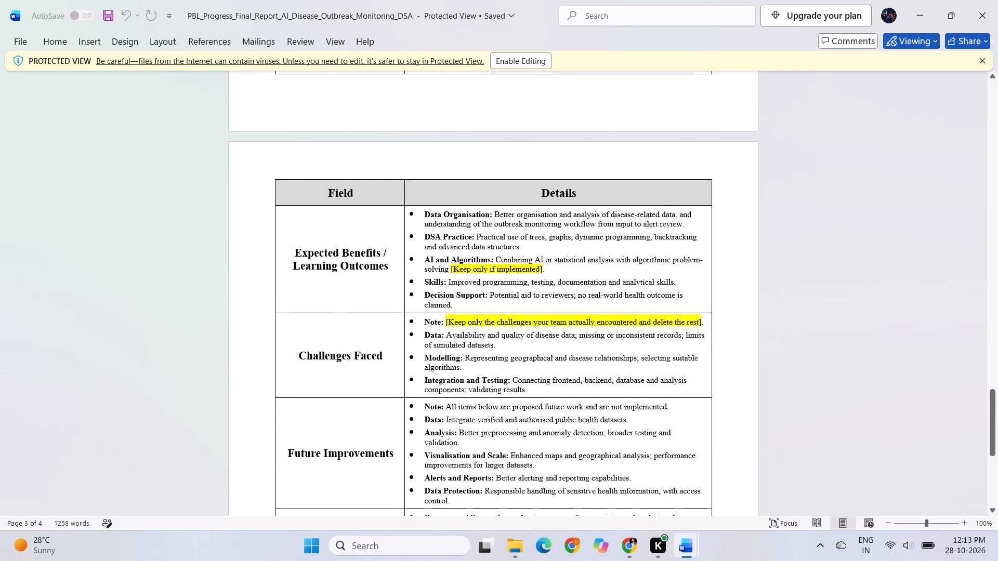
scroll(439, 302, "up", 8)
scroll(562, 157, "up", 1)
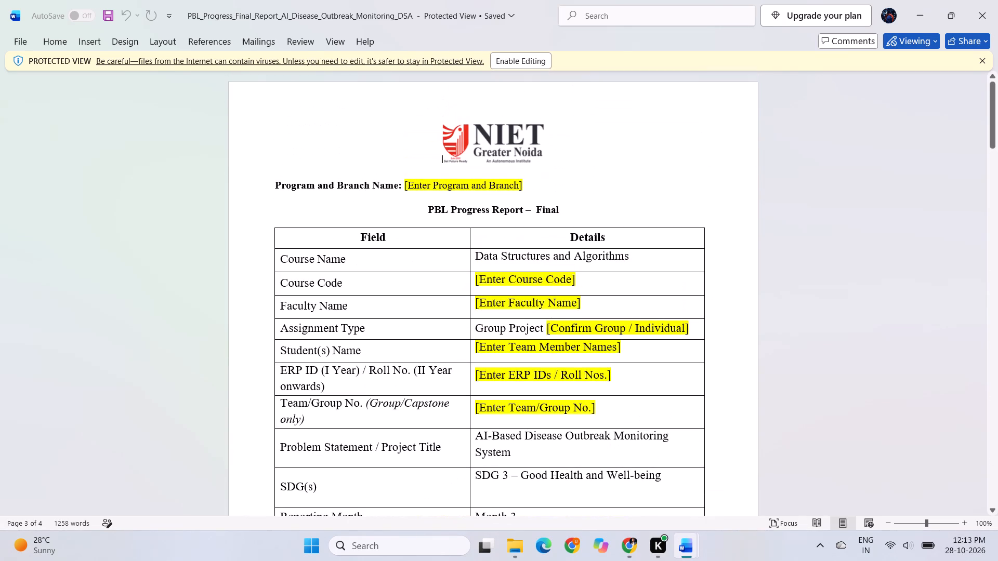
Enable editing for the disease outbreak report, which is in Protected View.
left_click(583, 283)
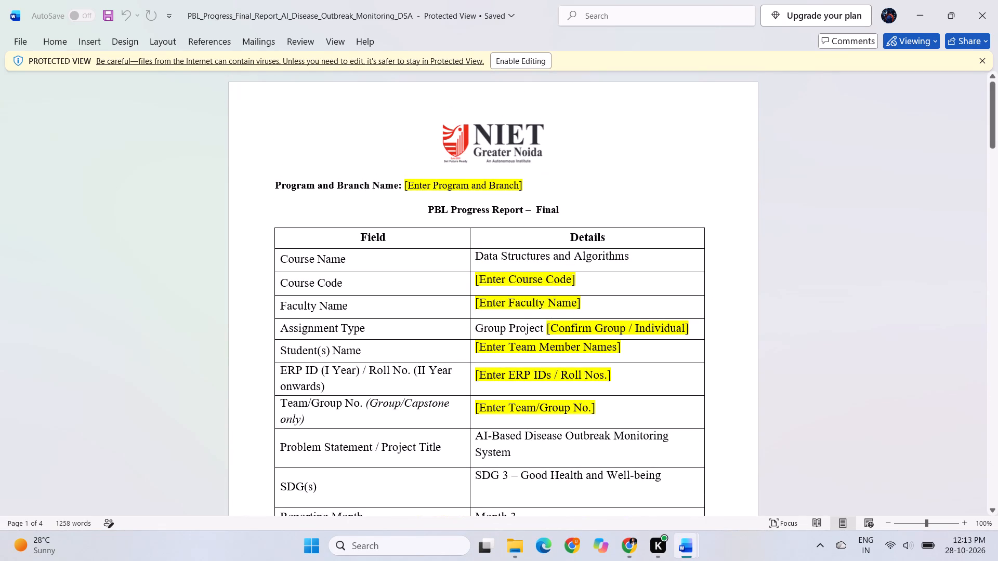
left_click(528, 183)
left_click(519, 51)
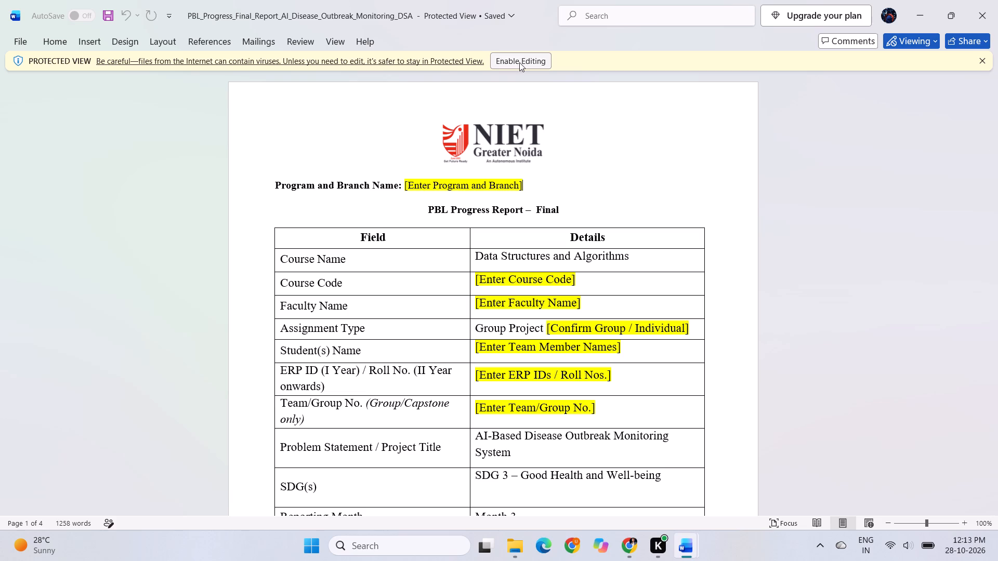
left_click(519, 62)
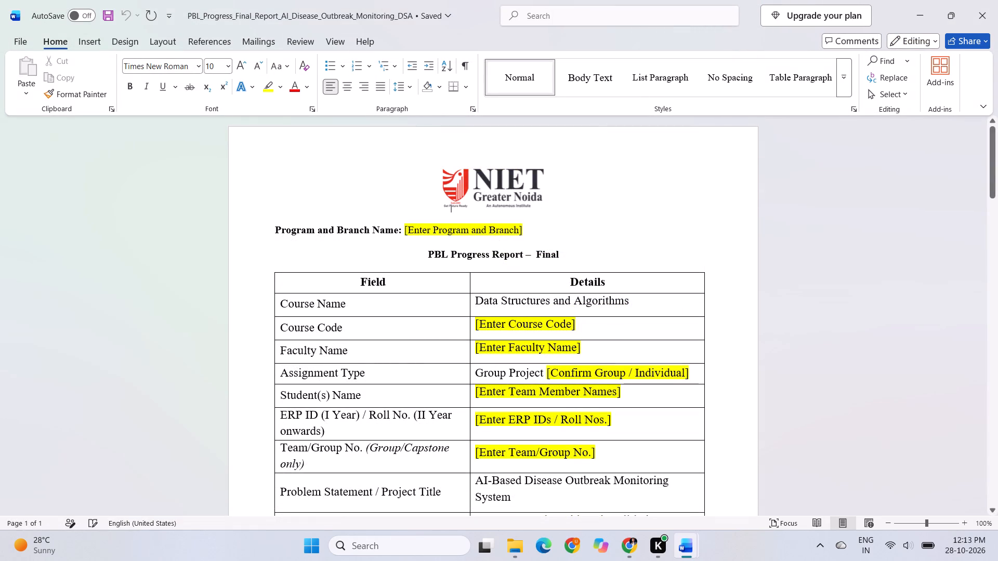
Arrange the disease outbreak report and the fraud detection report side by side.
left_click_drag(529, 229, 401, 233)
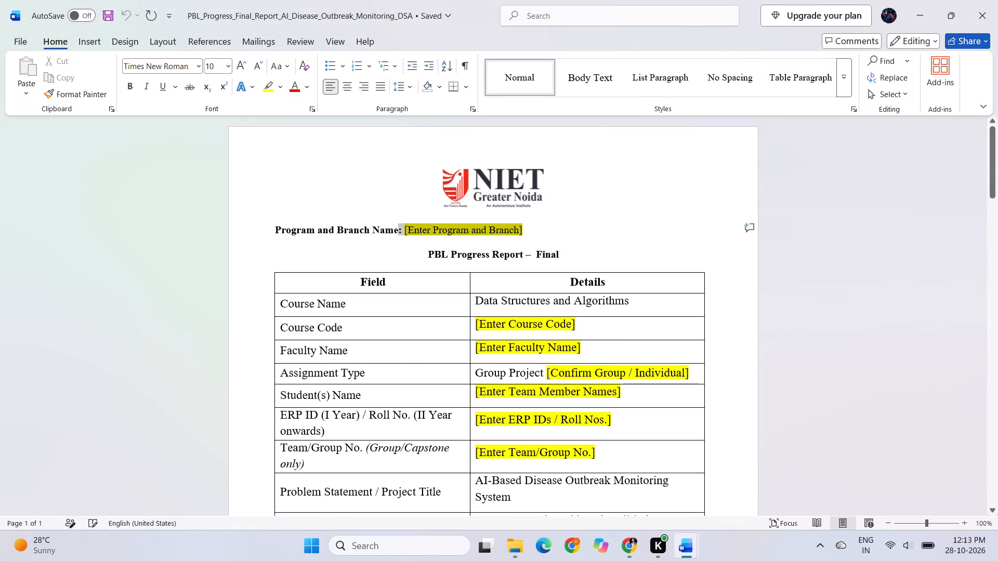
left_click_drag(401, 233, 404, 233)
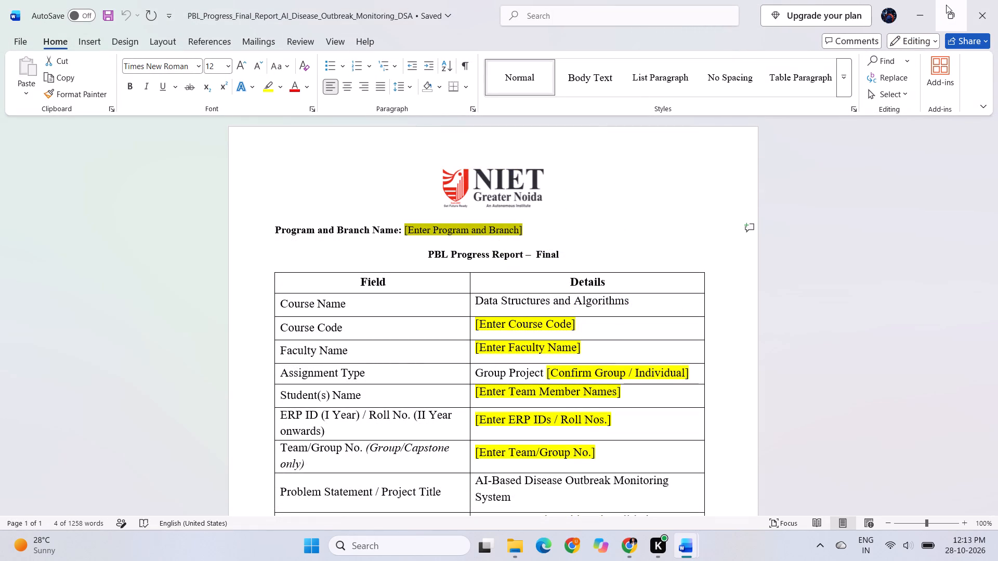
left_click(871, 62)
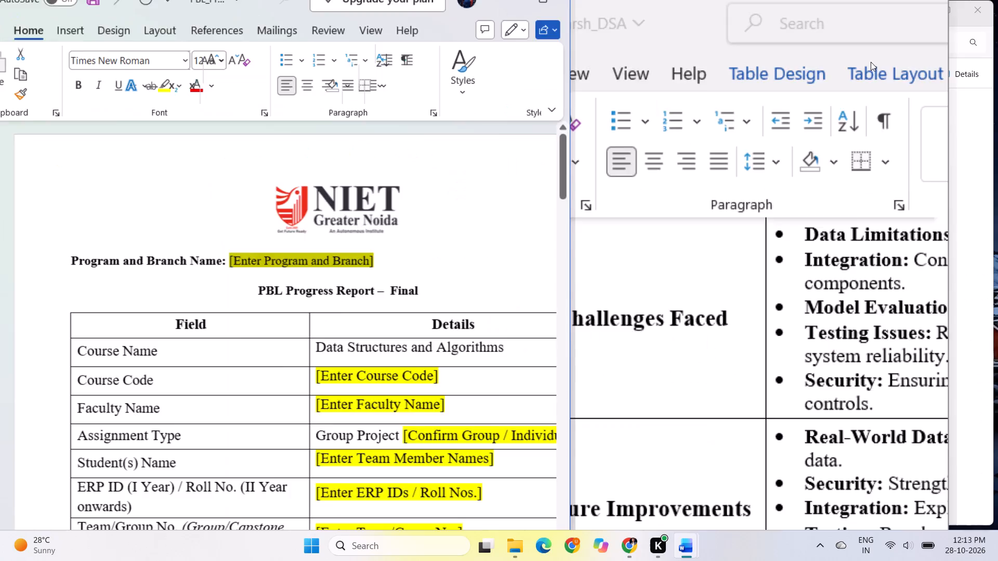
Copy the program and branch "B.Tech CSE-F" from the fraud detection report and paste it after the matching placeholder in the disease outbreak report.
scroll(659, 242, "up", 9)
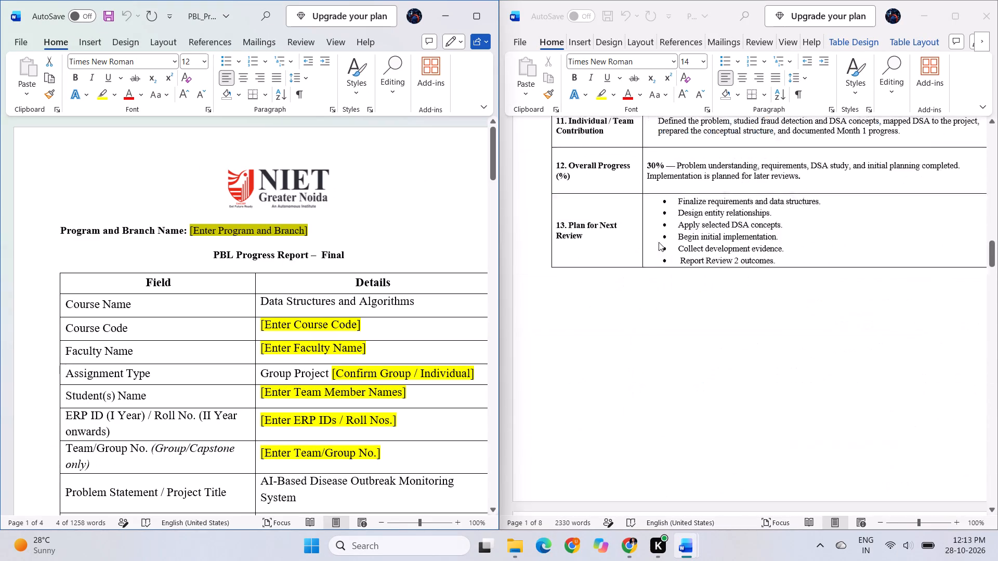
scroll(659, 242, "up", 10)
left_click(756, 225)
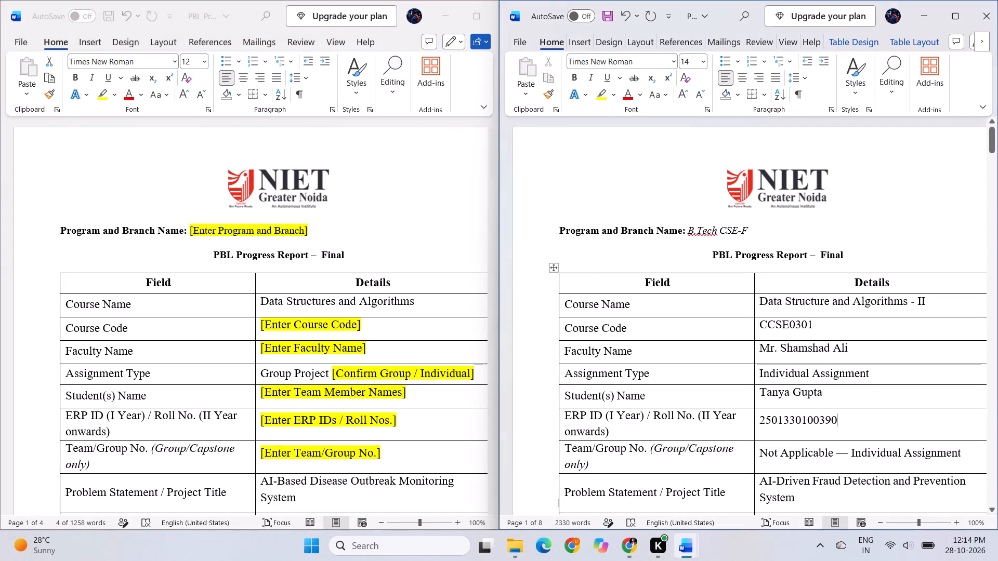
left_click_drag(750, 229, 688, 234)
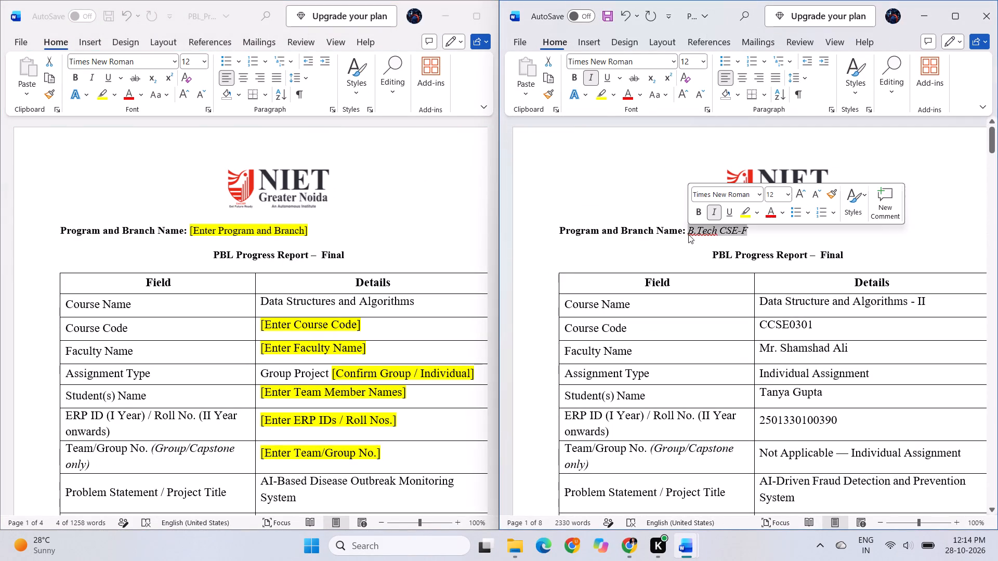
key("ctrl+c")
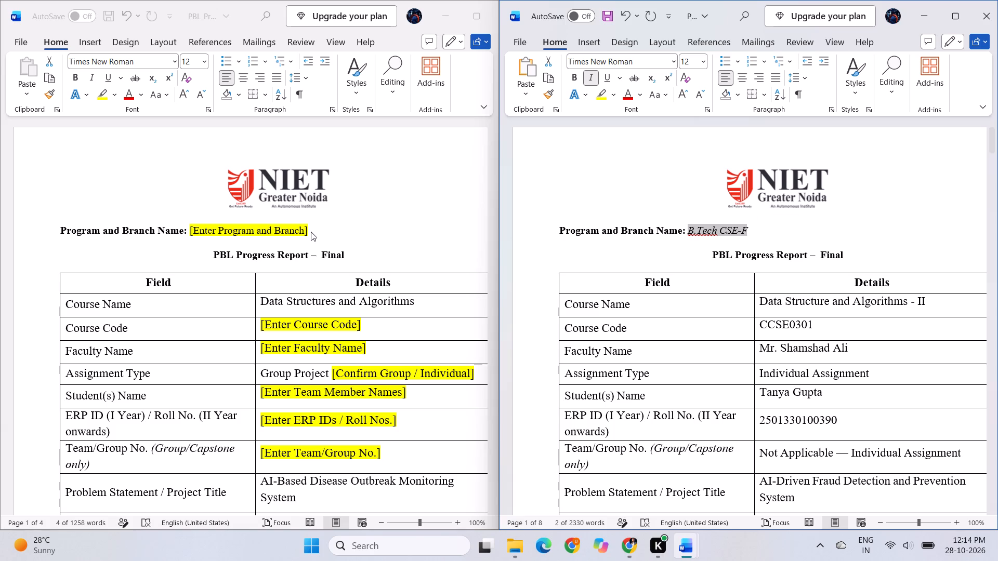
left_click(311, 232)
left_click(311, 232)
key("ctrl+v")
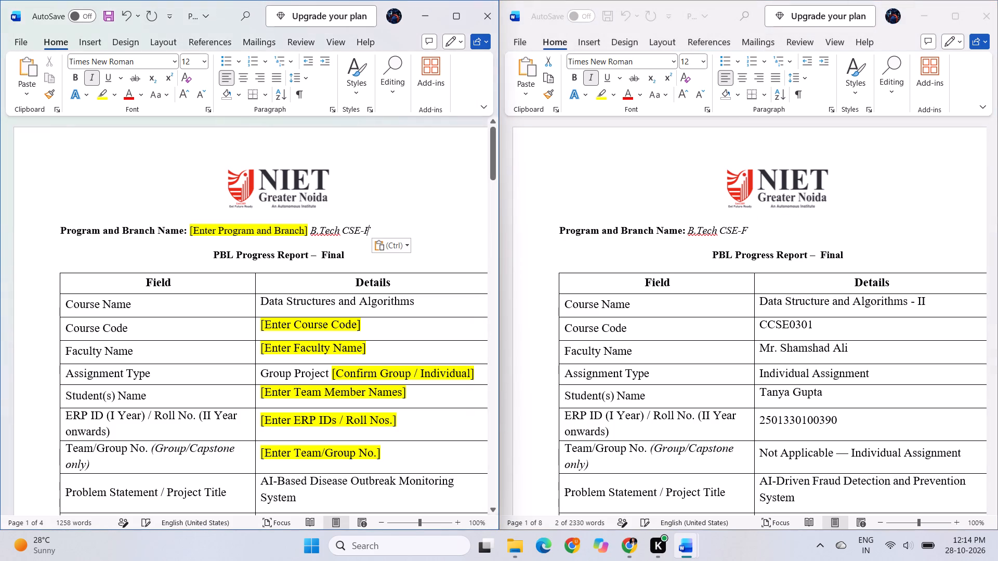
Delete the highlighted "[Enter Program and Branch]" placeholder in front of the pasted program and branch in the disease outbreak report.
left_click(308, 231)
key("BackSpace")
key("BackSpace")
key("BackSpace")
key("BackSpace")
key("BackSpace")
key("BackSpace")
key("BackSpace")
key("BackSpace")
key("BackSpace")
key("BackSpace")
key("BackSpace")
key("BackSpace")
key("BackSpace")
key("BackSpace")
key("BackSpace")
key("BackSpace")
key("BackSpace")
key("BackSpace")
key("BackSpace")
key("BackSpace")
key("BackSpace")
key("BackSpace")
key("BackSpace")
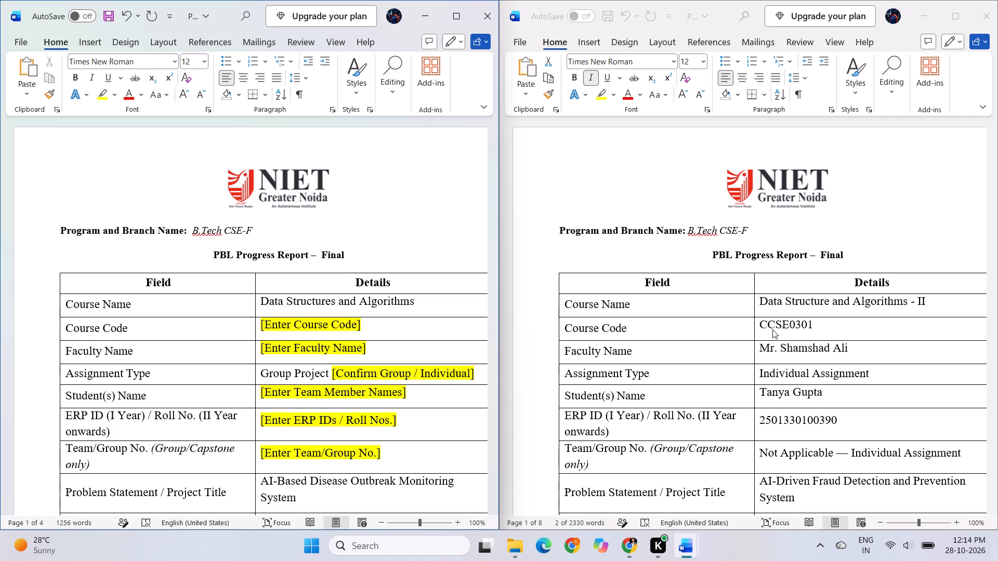
Copy the course code CCSE0301 from the fraud detection report into the Course Code row of the disease outbreak report.
left_click_drag(817, 325, 764, 326)
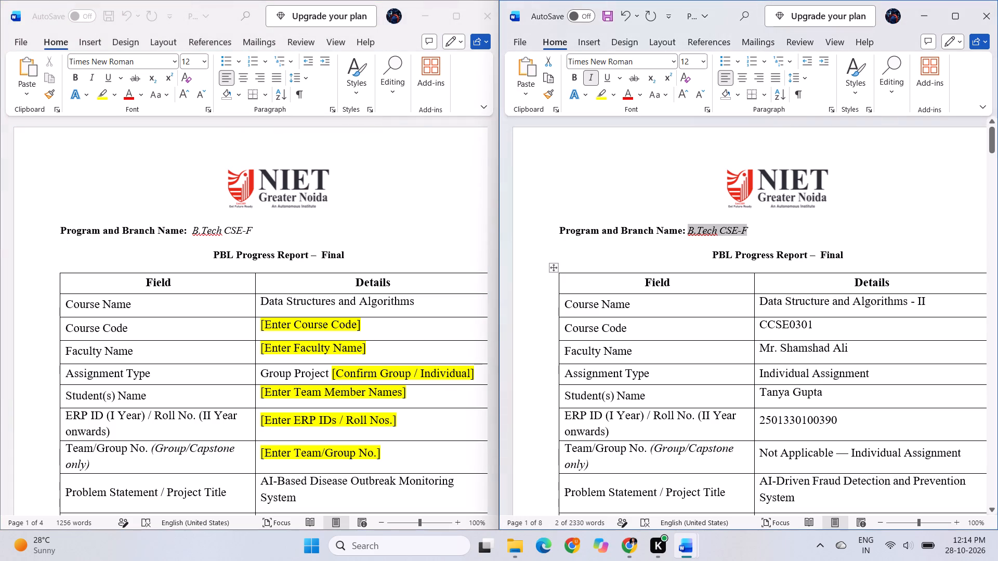
left_click_drag(764, 326, 758, 325)
left_click_drag(758, 325, 813, 325)
key("ctrl+c")
left_click(373, 320)
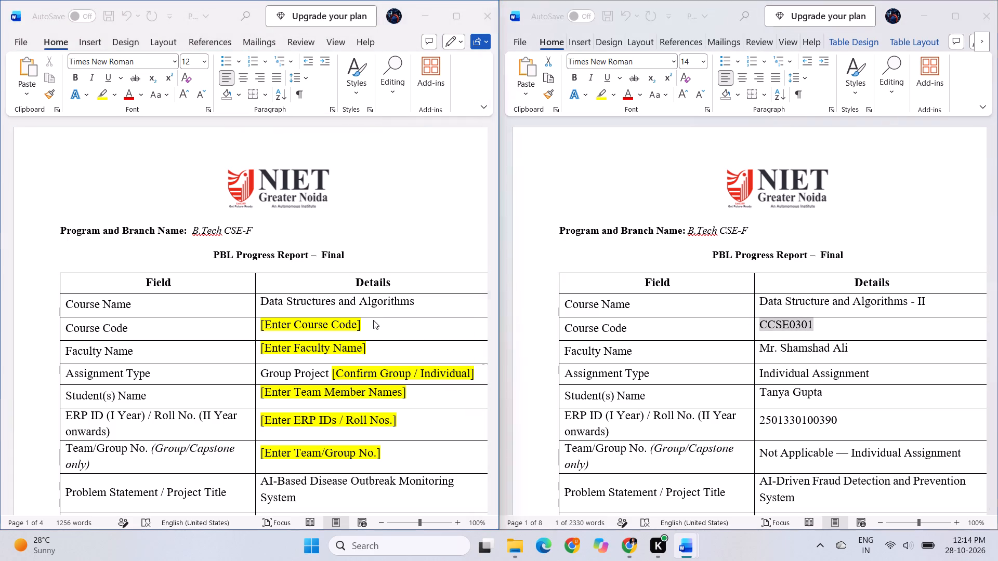
Replace the "[Enter Course Code]" placeholder in the disease outbreak report with the copied course code CCSE0301.
left_click_drag(363, 325, 262, 328)
key("BackSpace")
key("BackSpace")
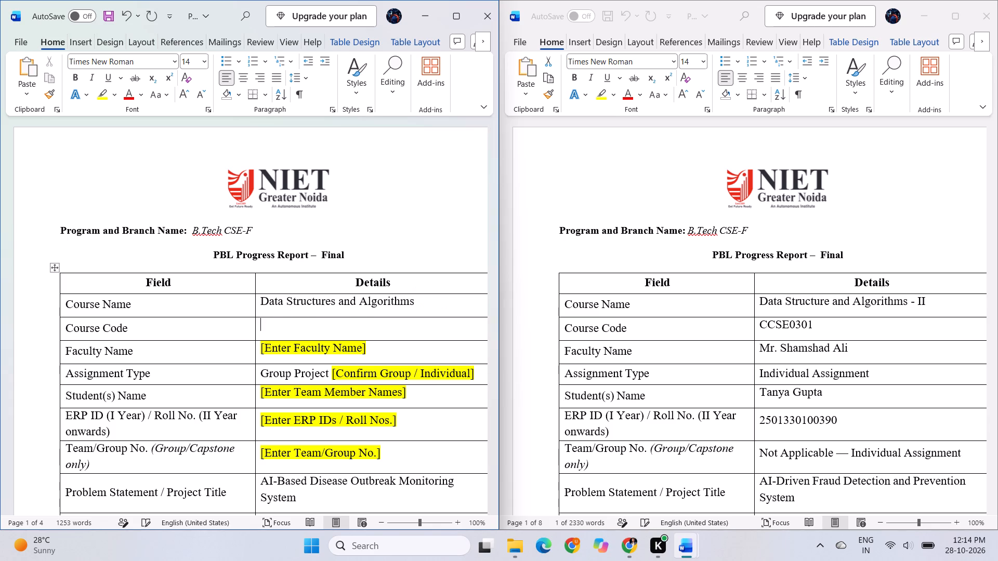
key("ctrl+v")
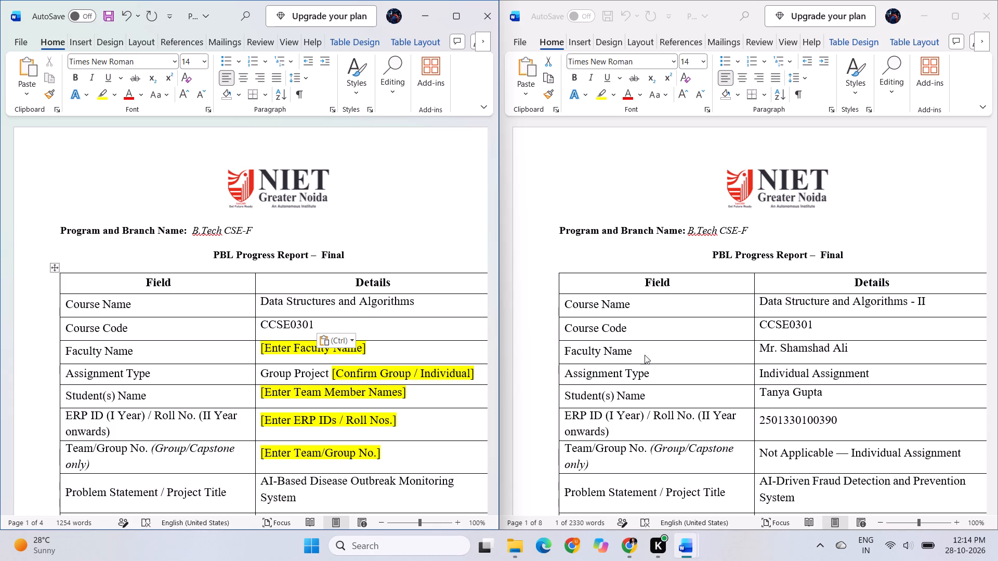
Copy the faculty name from the fraud detection report and paste it over the "[Enter Faculty Name]" placeholder in the disease outbreak report.
left_click(853, 349)
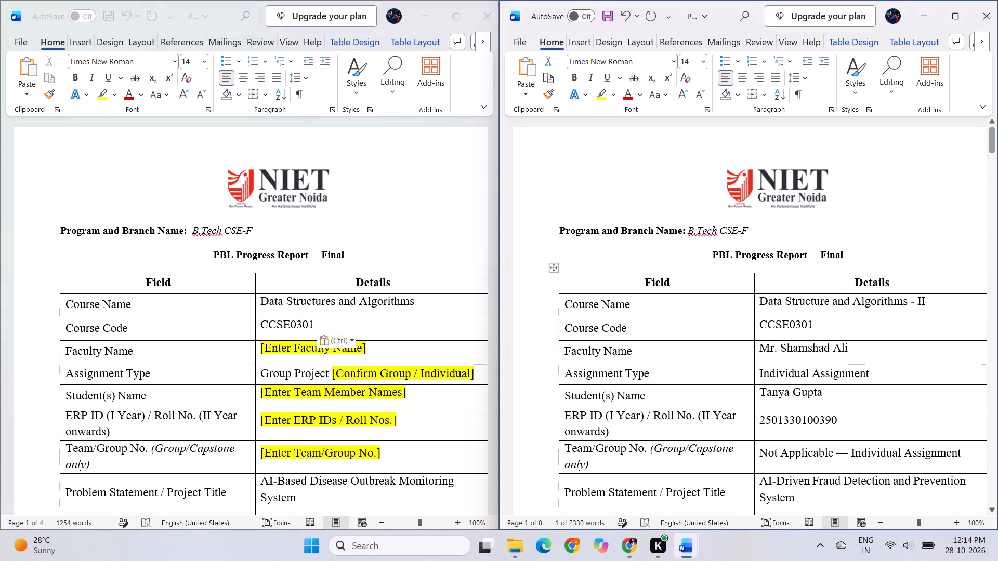
left_click_drag(853, 349, 797, 356)
left_click(797, 356)
left_click_drag(852, 347, 764, 354)
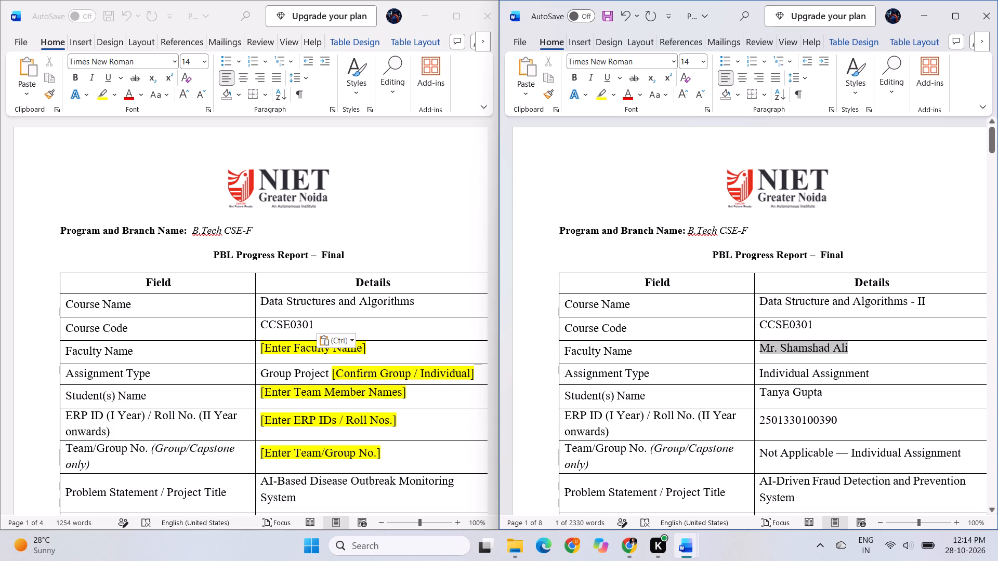
left_click_drag(764, 354, 764, 354)
key("ctrl+c")
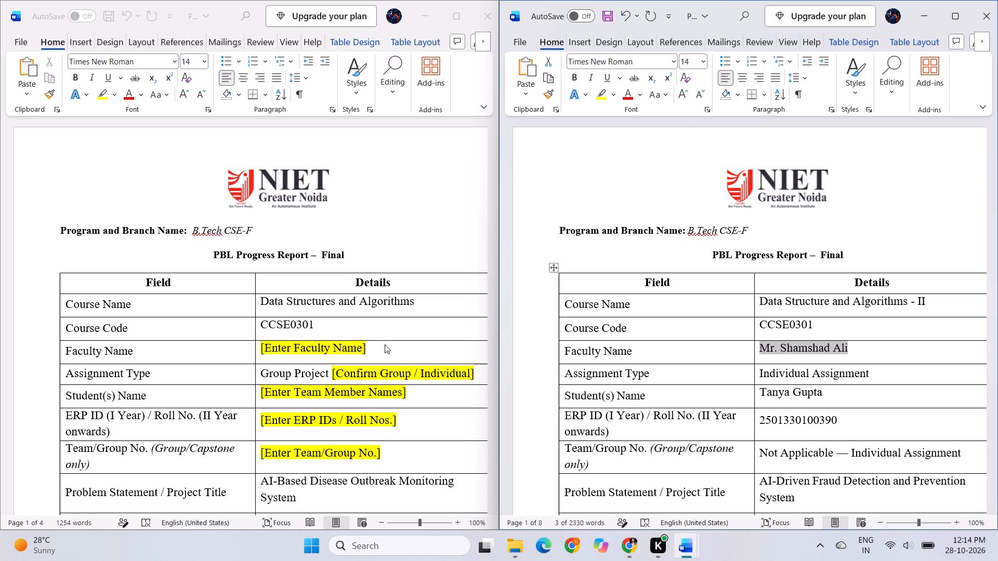
left_click(385, 344)
left_click_drag(364, 350, 265, 346)
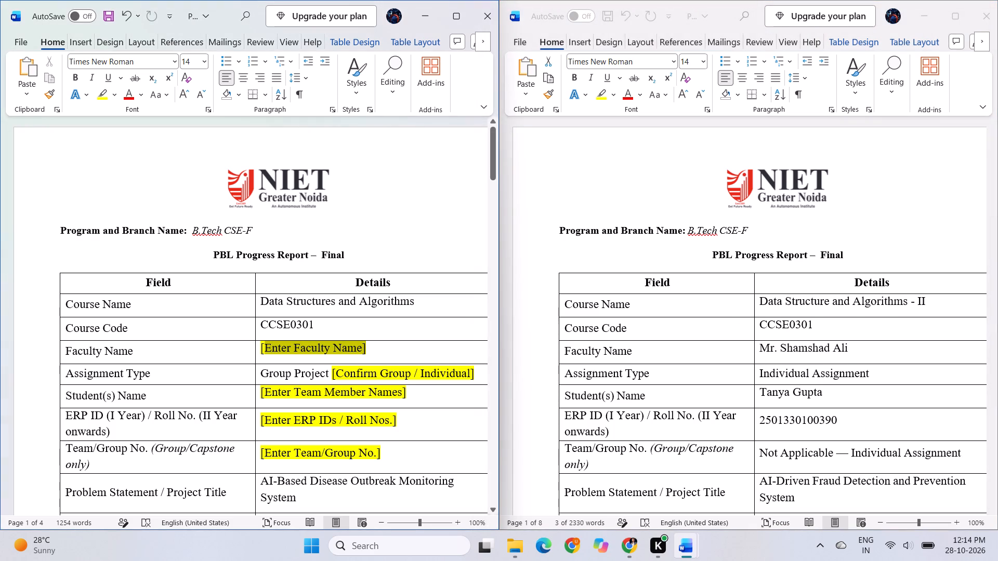
left_click_drag(265, 346, 260, 348)
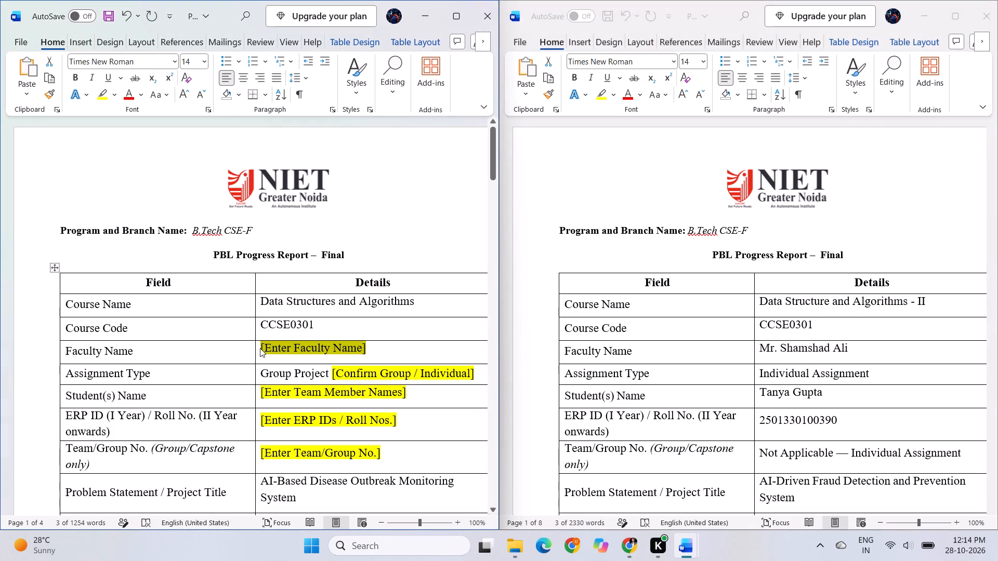
key("ctrl+v")
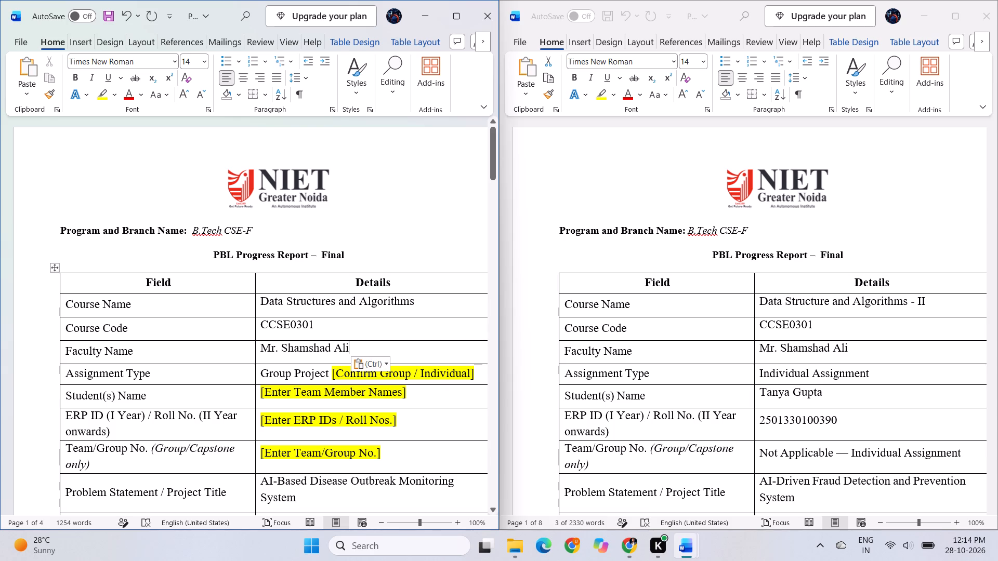
Copy "Individual Assignment" from the fraud detection report's Assignment Type row into the same row of the disease outbreak report.
left_click(872, 375)
left_click_drag(872, 375, 770, 380)
left_click(770, 380)
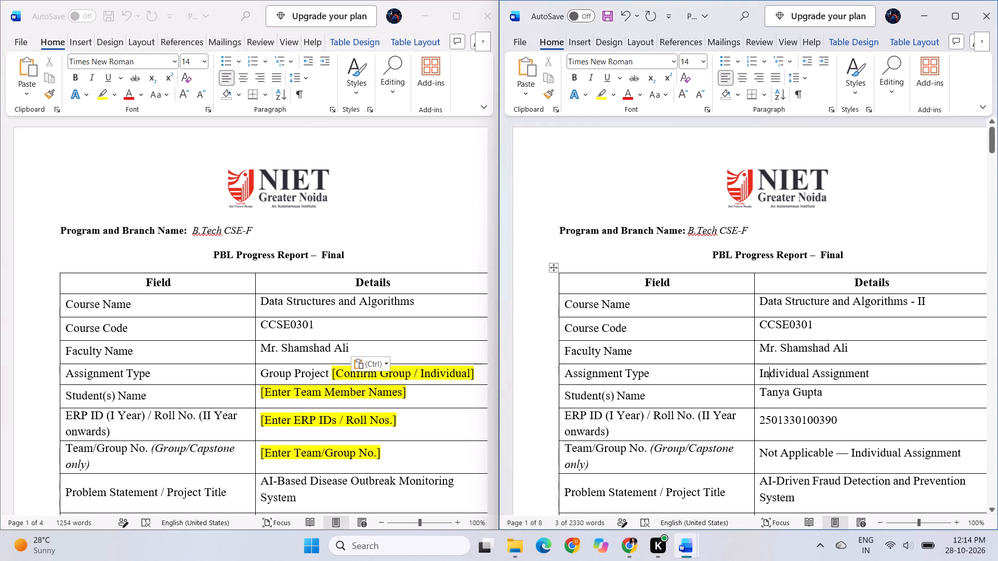
left_click_drag(760, 373, 813, 373)
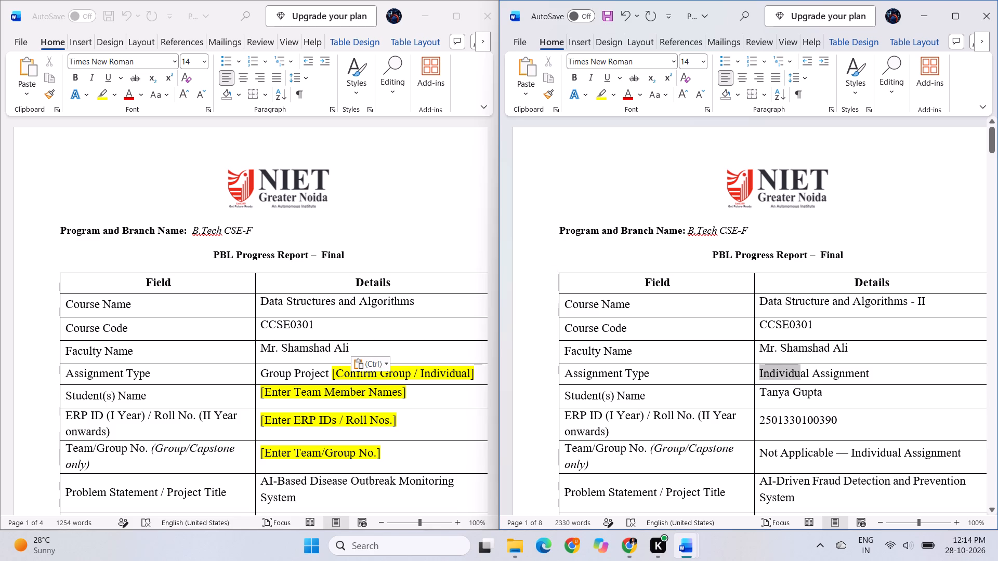
left_click_drag(813, 373, 872, 372)
key("ctrl+c")
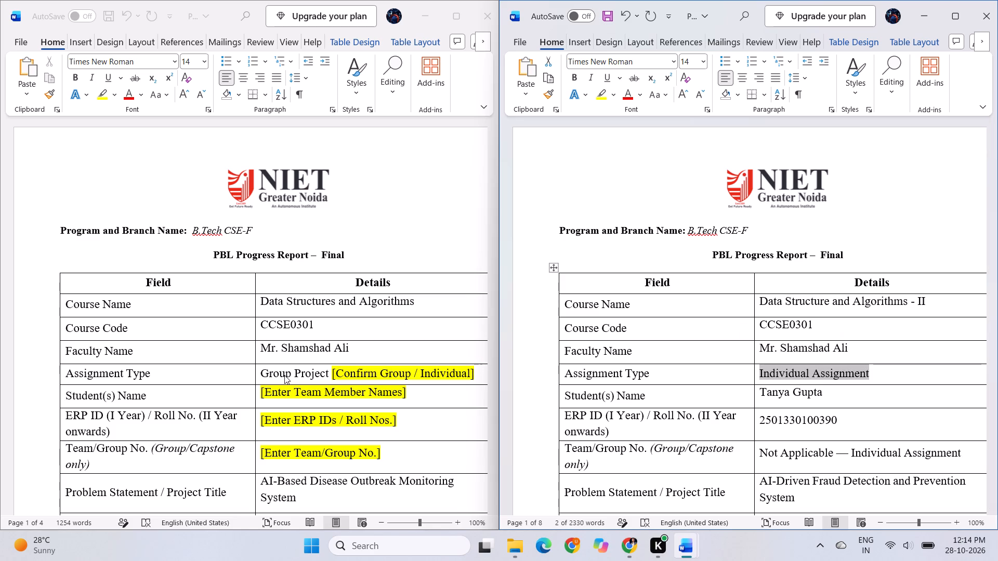
left_click(275, 369)
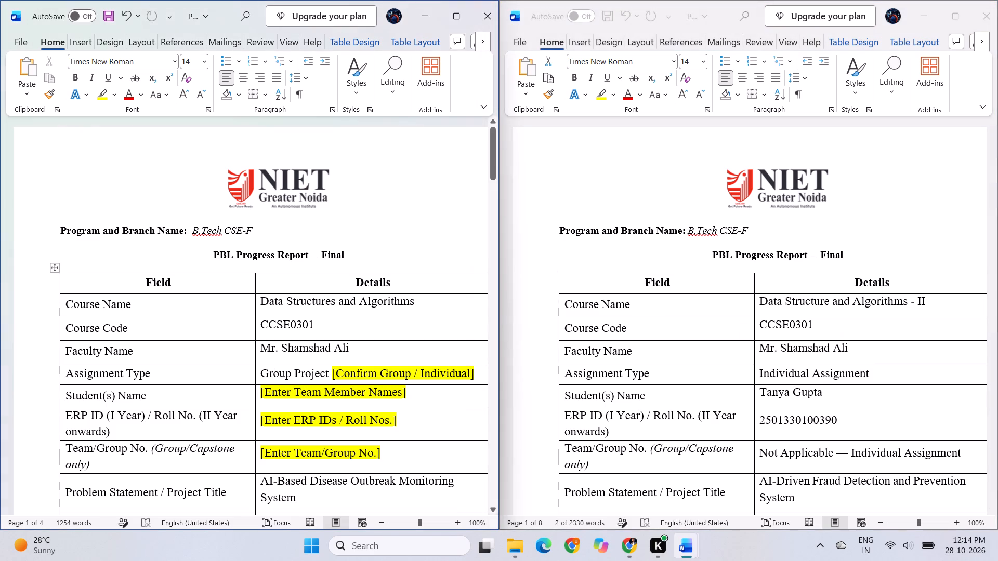
Replace the whole Assignment Type entry in the disease outbreak report with "Individual Assignment".
left_click_drag(260, 372, 457, 372)
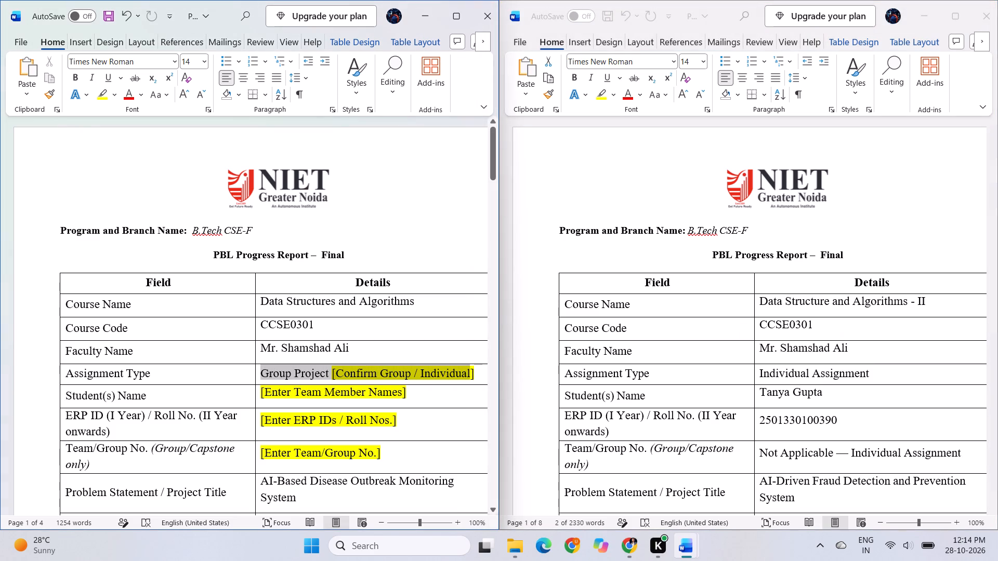
left_click_drag(457, 372, 473, 374)
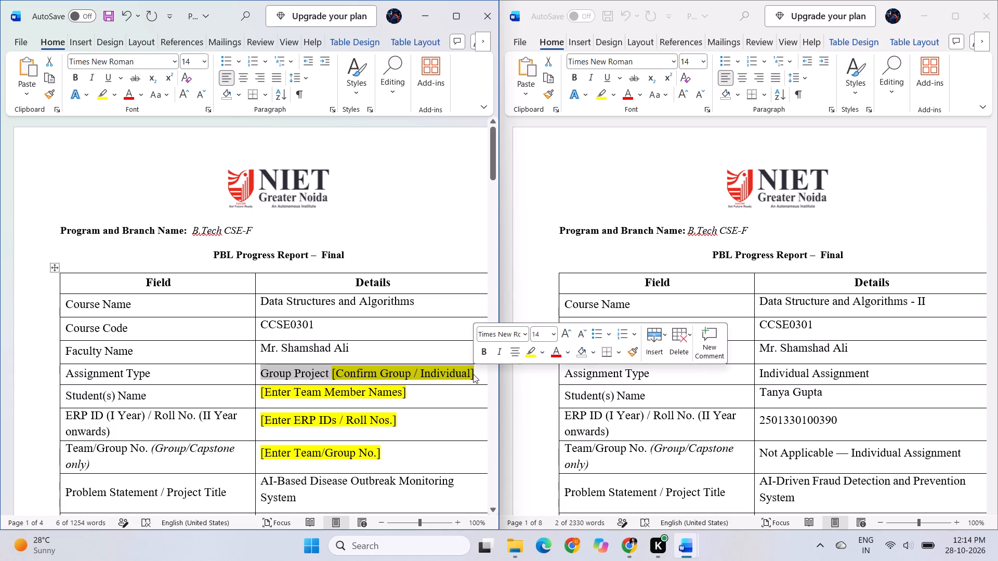
key("ctrl+v")
Replace the team member names placeholder in the Student(s) Name row with the student's name from the fraud detection report.
left_click(437, 407)
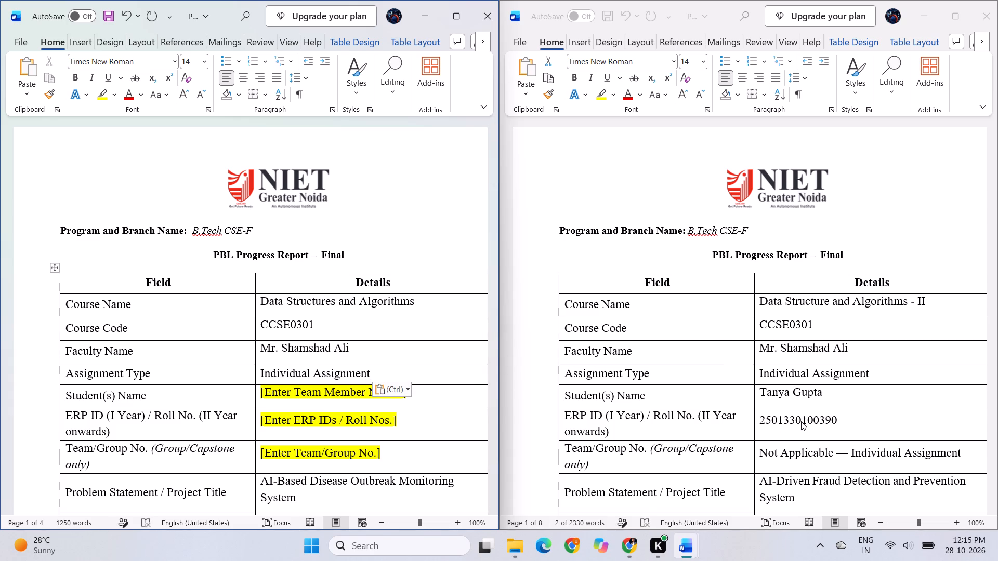
left_click(442, 402)
left_click_drag(421, 398, 264, 392)
left_click(264, 392)
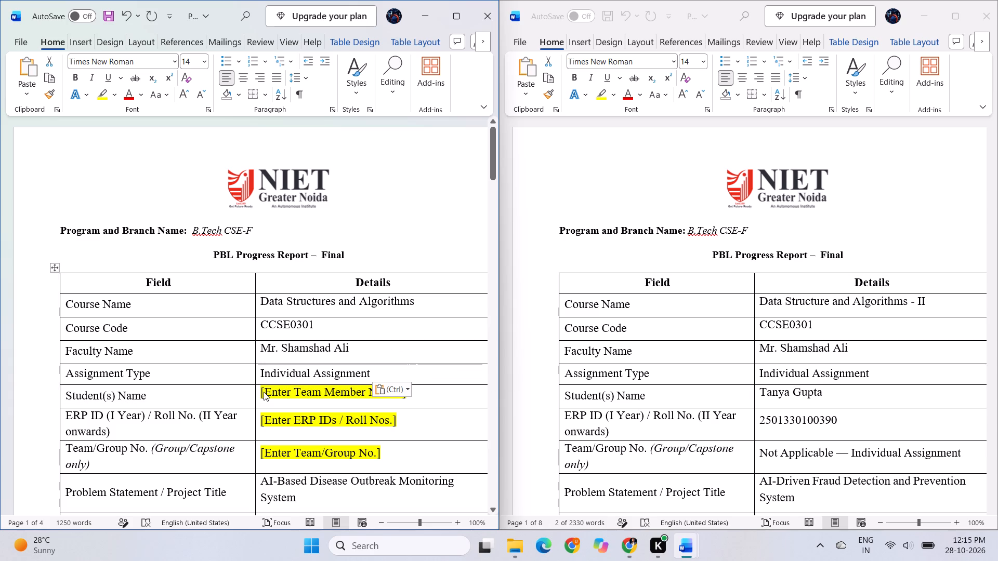
left_click_drag(405, 395, 440, 389)
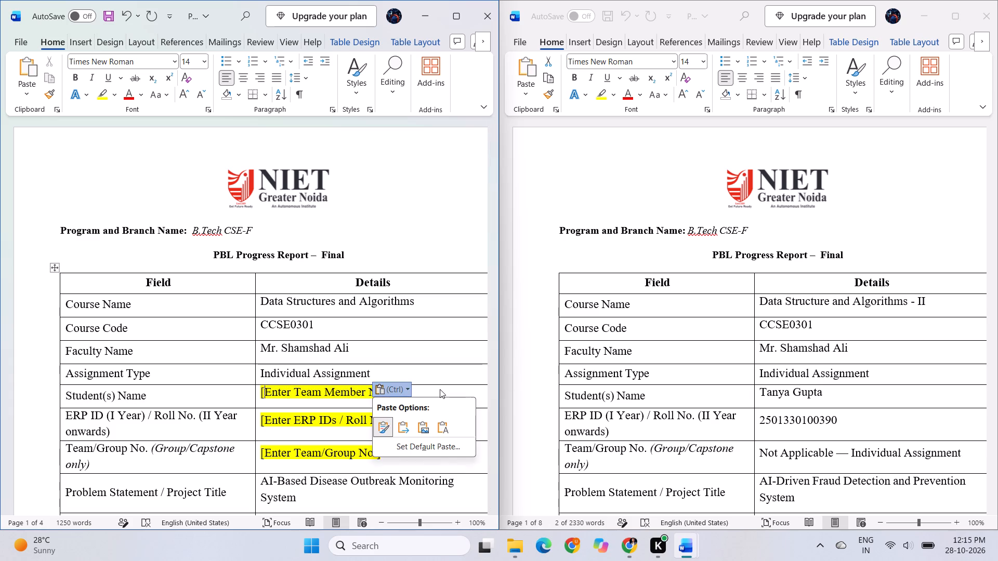
left_click(440, 389)
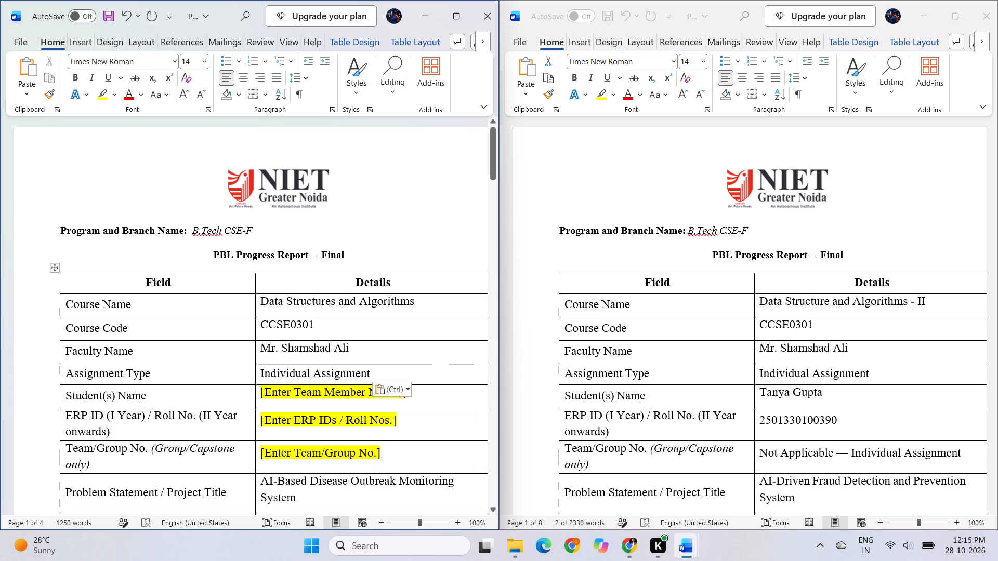
left_click_drag(409, 402, 336, 398)
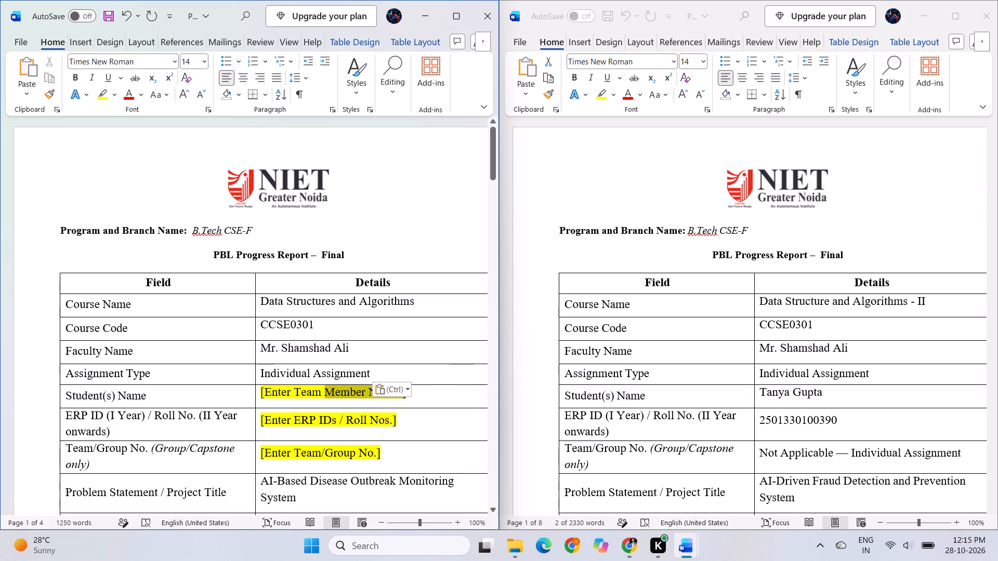
left_click_drag(336, 398, 263, 394)
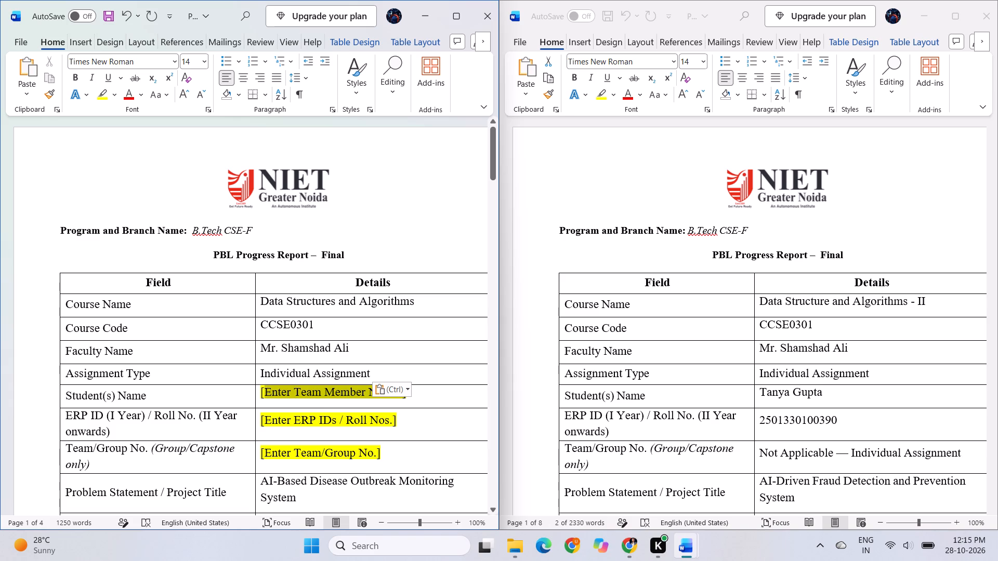
left_click_drag(263, 394, 260, 390)
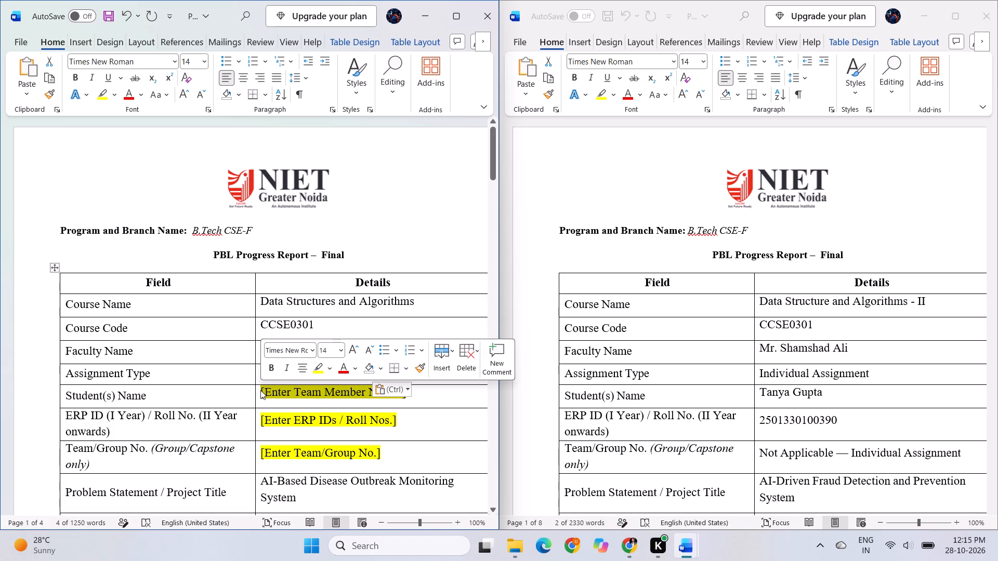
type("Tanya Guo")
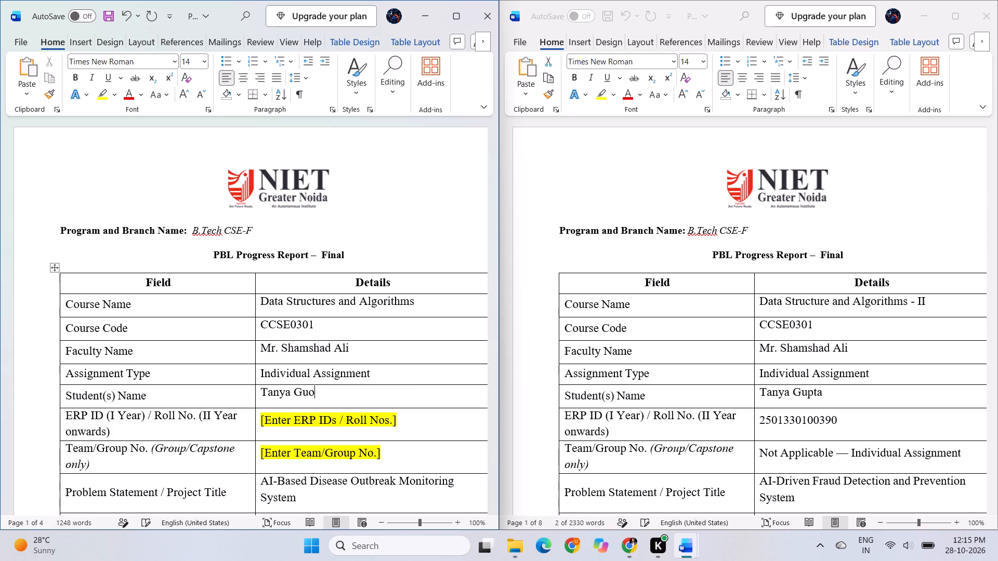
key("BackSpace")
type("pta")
Copy the student's roll number from the fraud detection report over the ERP IDs / Roll Nos. placeholder in the disease outbreak report.
left_click_drag(405, 424, 273, 417)
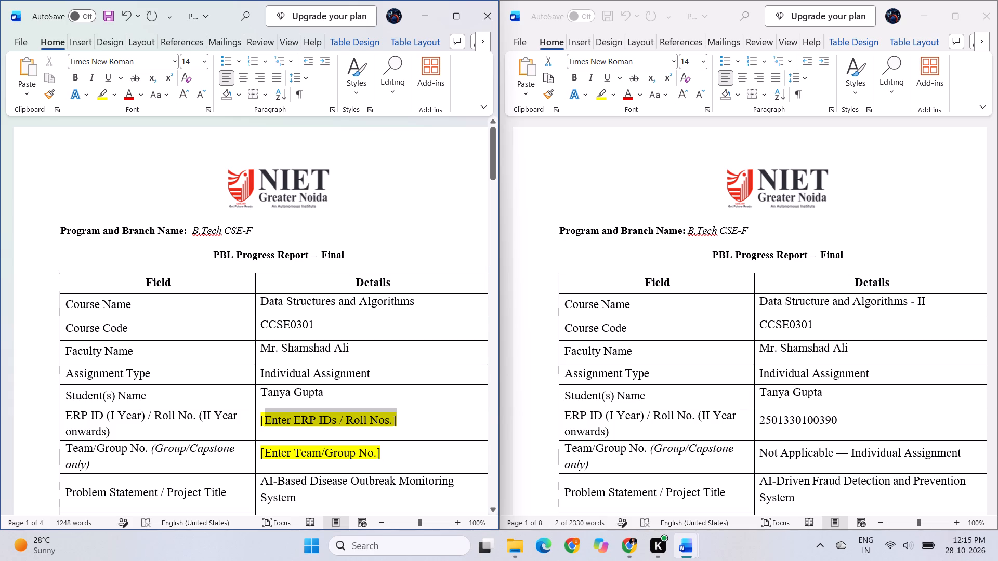
left_click_drag(273, 417, 270, 419)
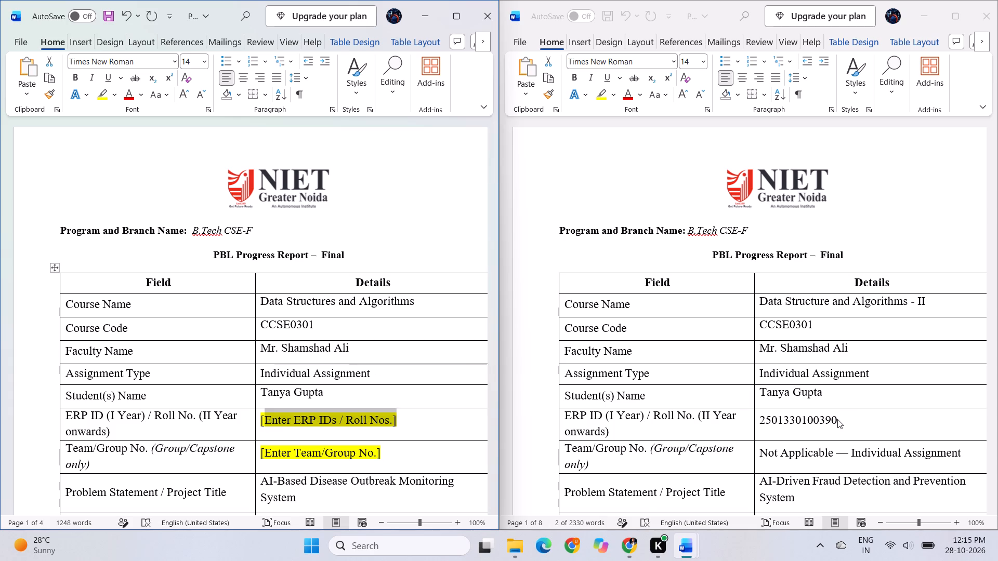
left_click(837, 419)
left_click_drag(837, 419, 758, 428)
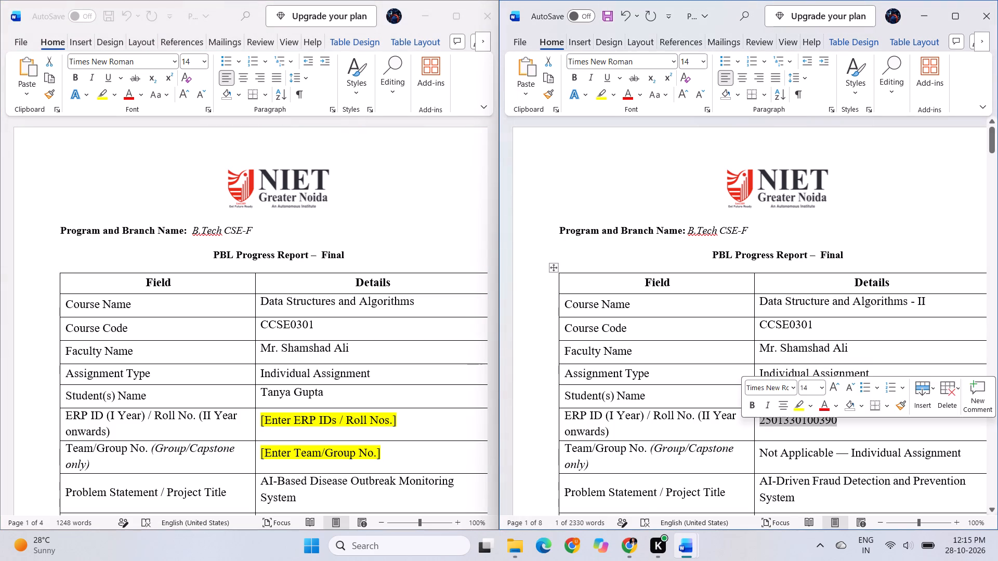
key("ctrl+c")
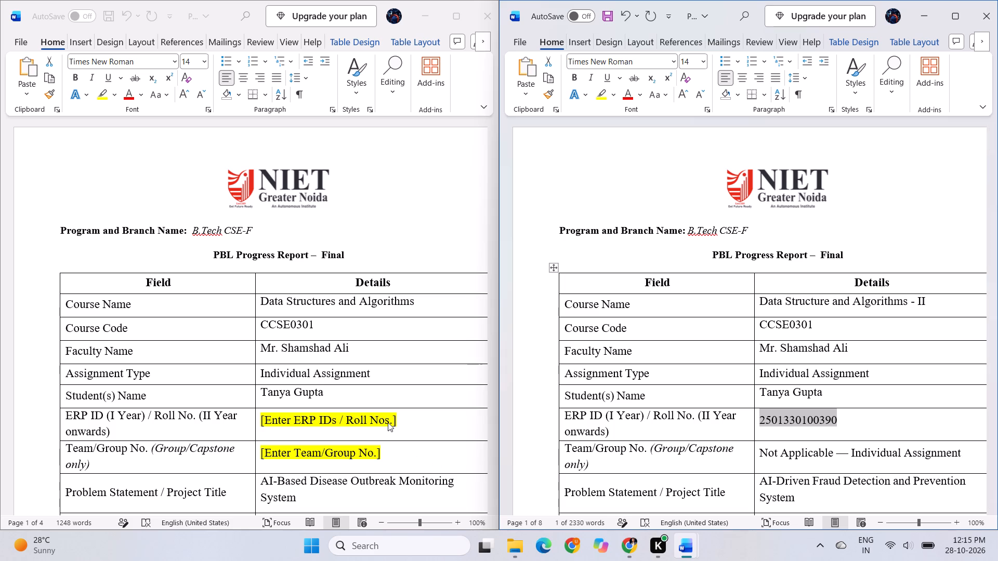
triple_click(402, 420)
left_click(401, 420)
left_click_drag(401, 420, 389, 419)
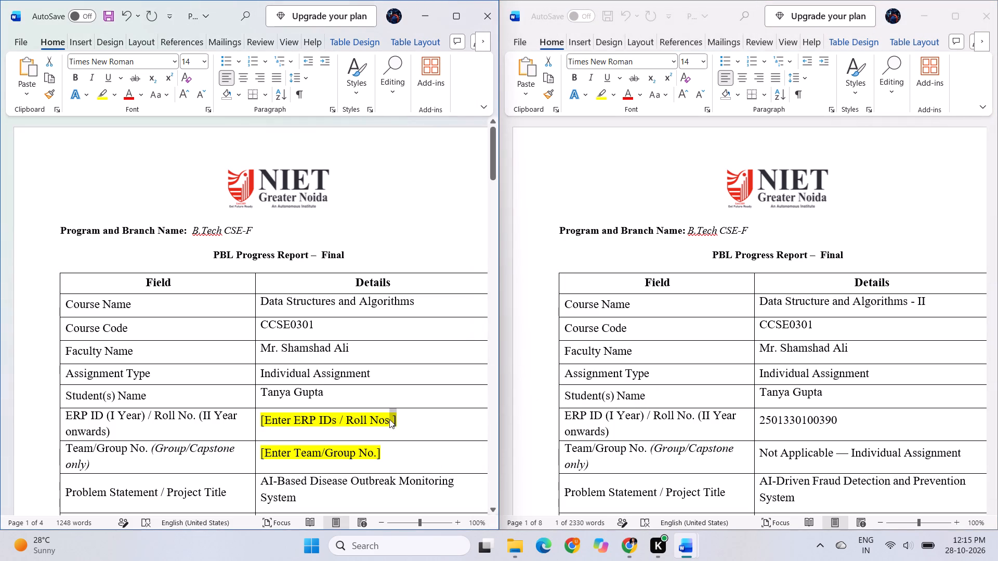
left_click_drag(389, 419, 260, 418)
key("ctrl+v")
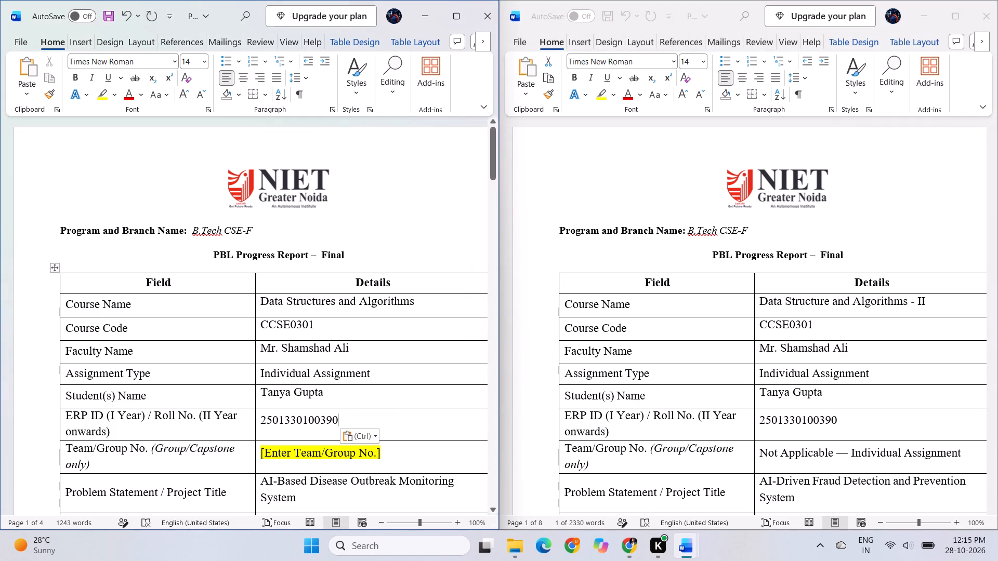
Copy "Not Applicable — Individual Assignment" from the fraud detection report over the Team/Group No. placeholder in the disease outbreak report.
left_click_drag(968, 453, 761, 457)
left_click_drag(761, 457, 870, 452)
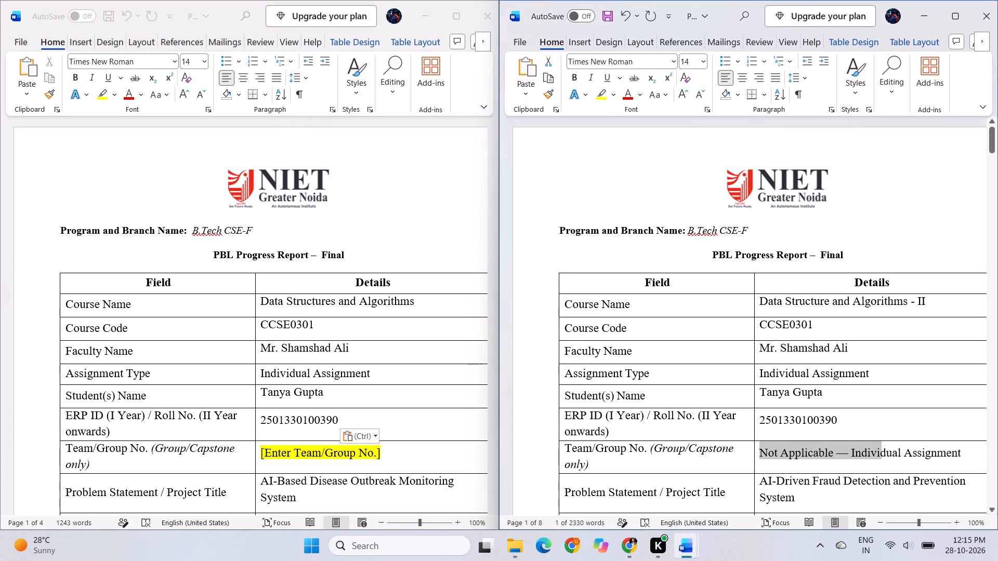
left_click_drag(870, 452, 977, 450)
key("ctrl+c")
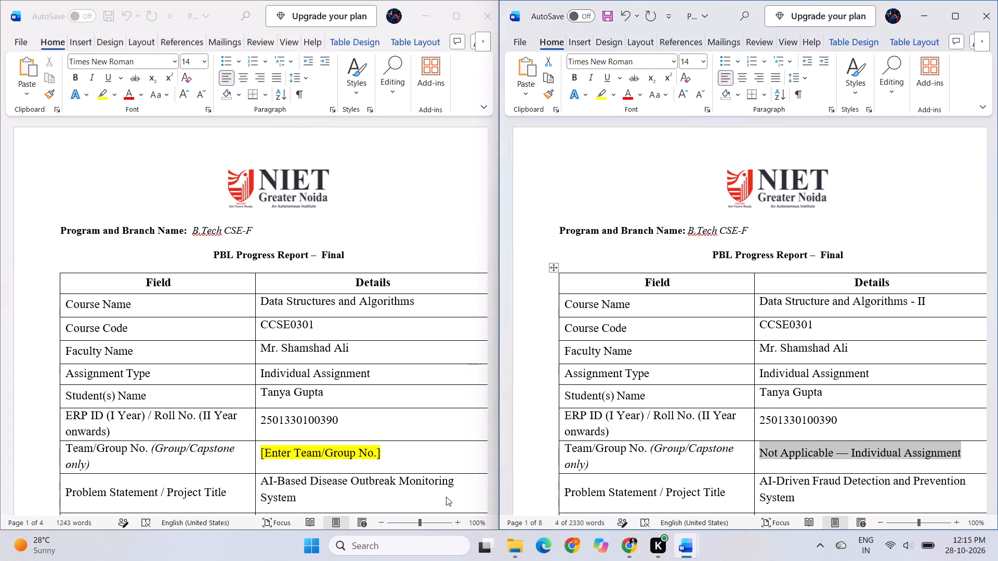
left_click(261, 451)
left_click_drag(261, 451, 316, 450)
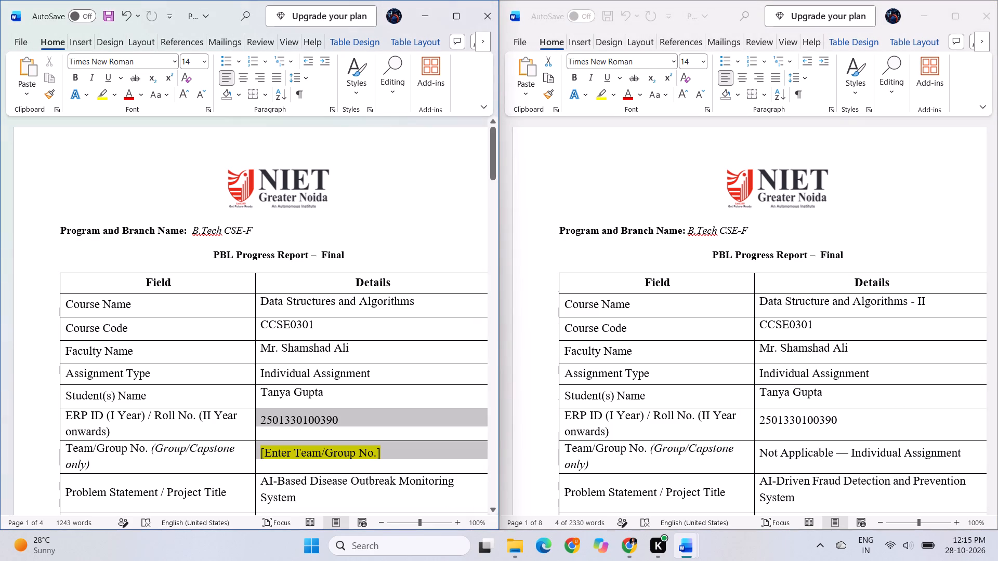
left_click_drag(316, 450, 382, 454)
left_click(382, 454)
left_click_drag(382, 454, 270, 457)
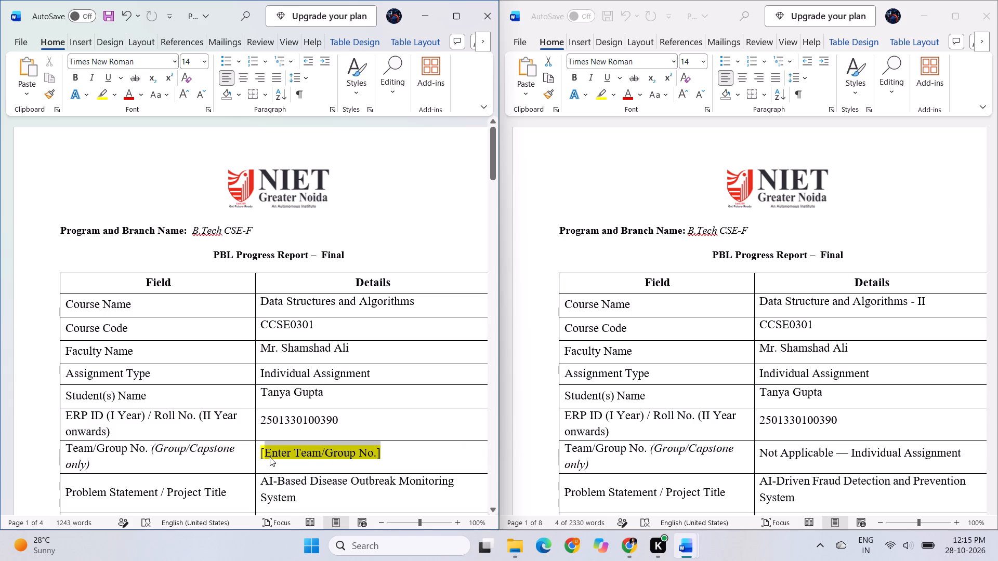
left_click_drag(270, 457, 263, 457)
key("shift+Left")
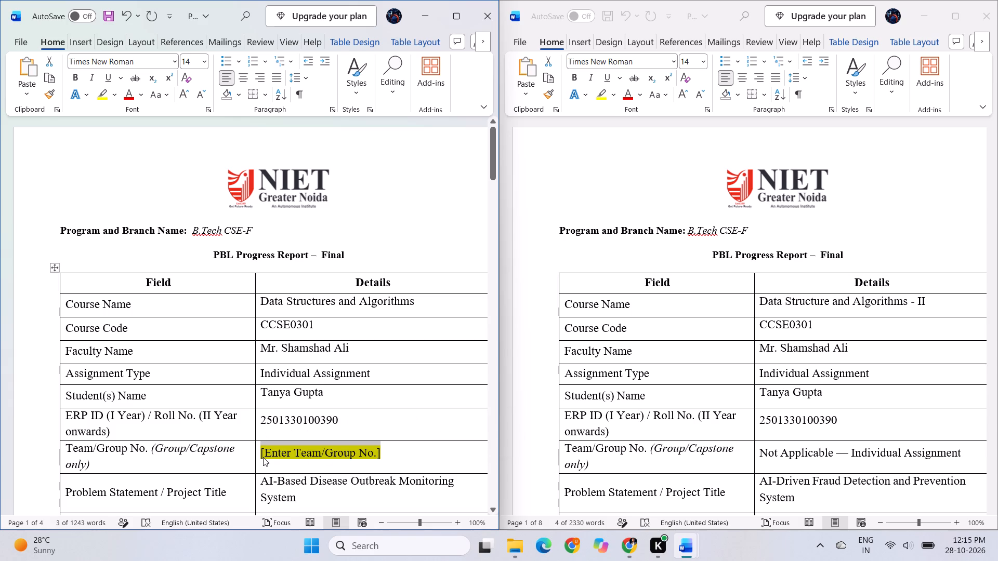
key("ctrl+v")
Delete the "[Enter Date of Submission]" placeholder from the Date of Submission row, leaving the cell empty.
scroll(365, 458, "down", 2)
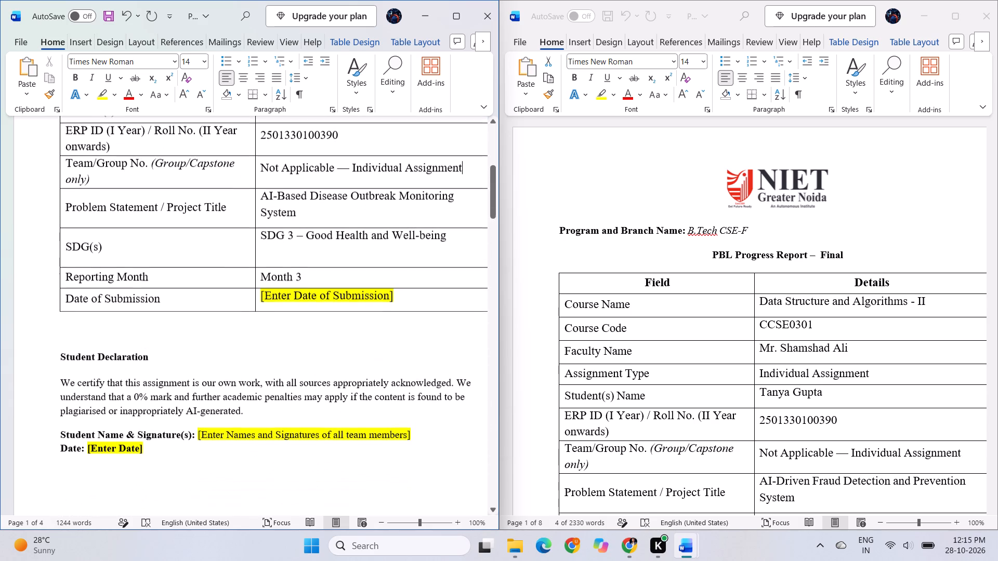
left_click(399, 300)
left_click_drag(399, 300, 389, 301)
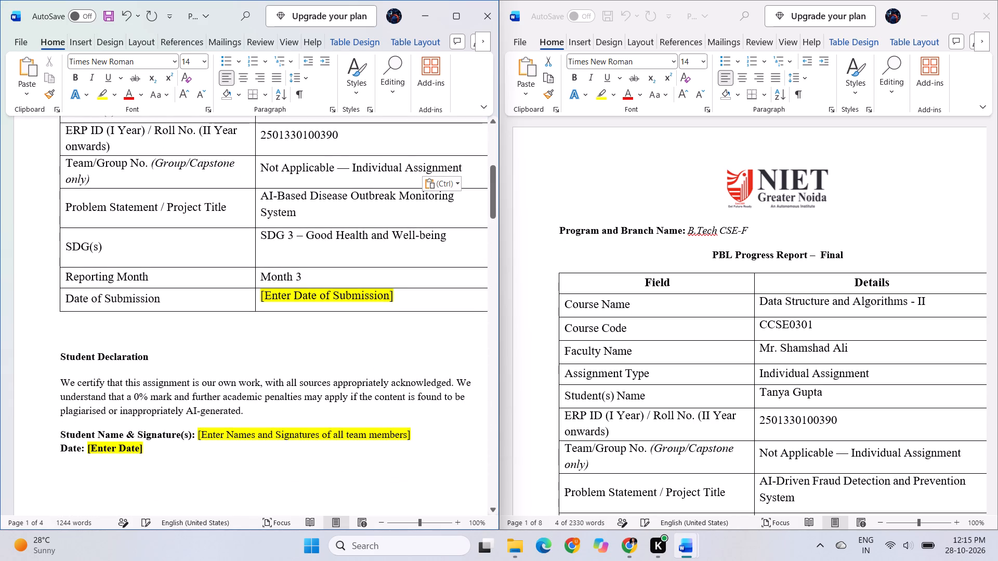
left_click_drag(389, 301, 268, 296)
key("BackSpace")
key("BackSpace")
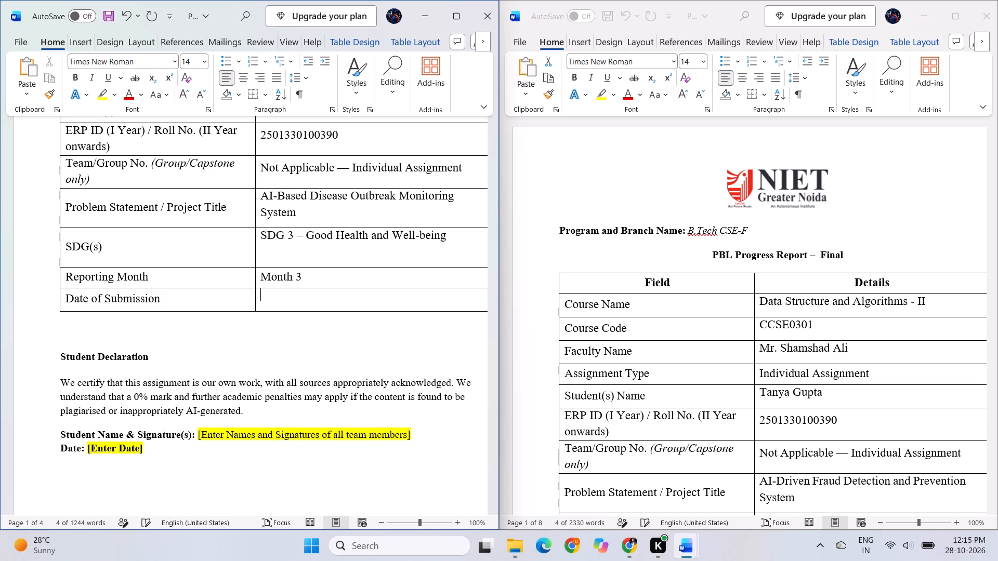
Replace the names and signatures placeholder in the Student Declaration with the student's name, with initial capitals.
left_click_drag(419, 435, 201, 435)
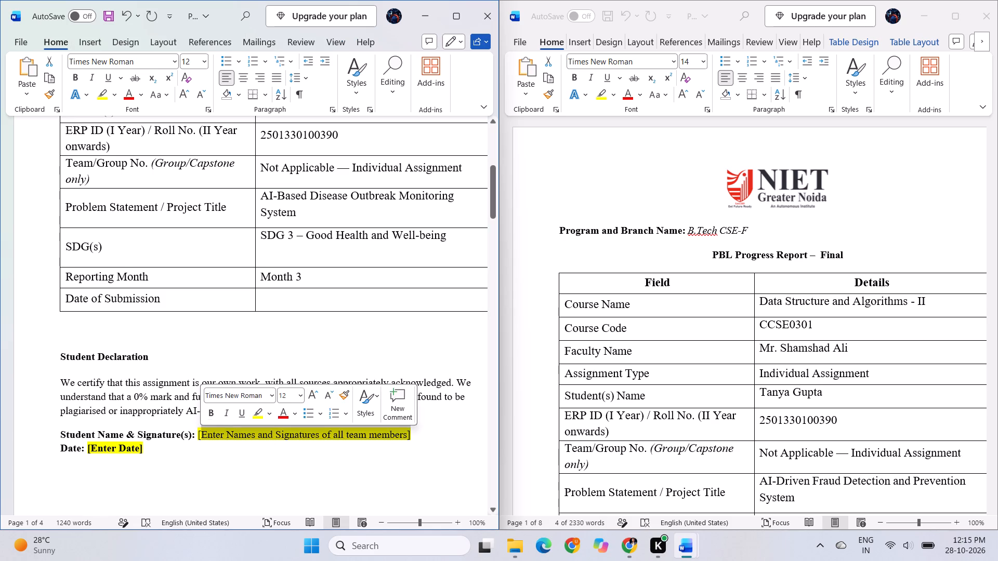
key("BackSpace")
key("BackSpace")
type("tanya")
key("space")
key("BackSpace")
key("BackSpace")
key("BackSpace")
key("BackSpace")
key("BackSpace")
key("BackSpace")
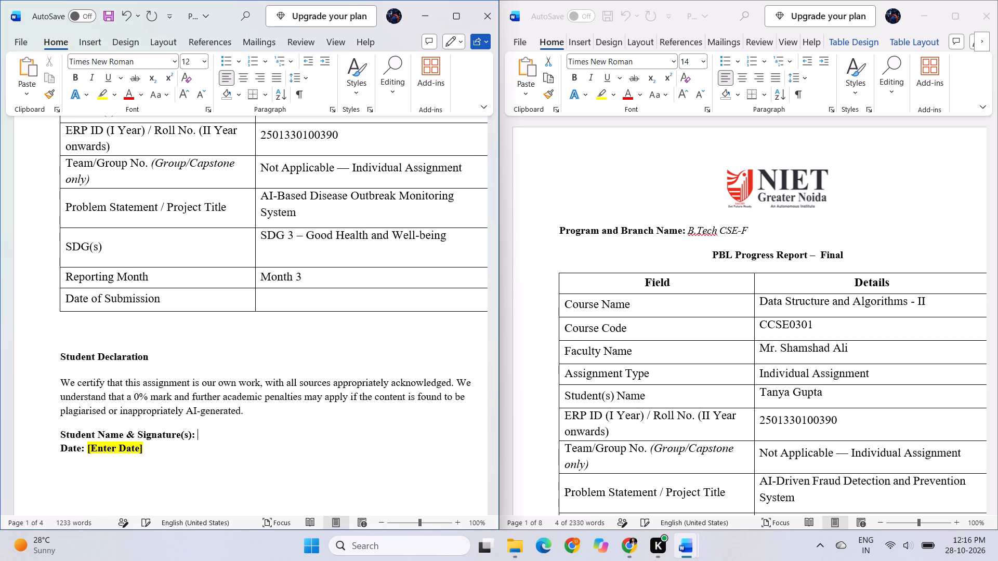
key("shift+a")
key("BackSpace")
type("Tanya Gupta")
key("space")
Delete the "[Enter Date]" placeholder after Date in the Student Declaration, leaving it blank.
left_click(145, 455)
left_click_drag(145, 455, 127, 457)
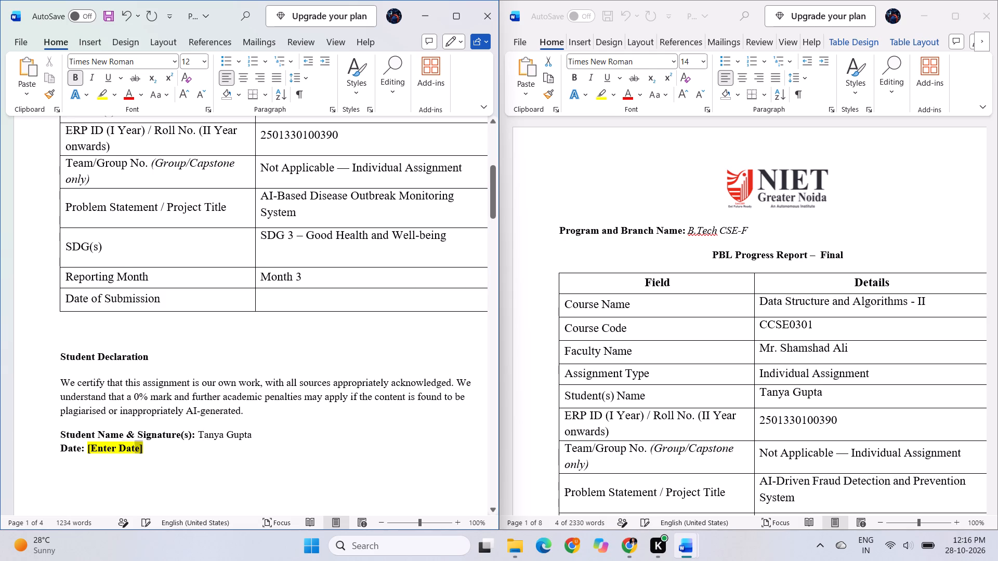
left_click_drag(127, 457, 99, 455)
key("BackSpace")
key("BackSpace")
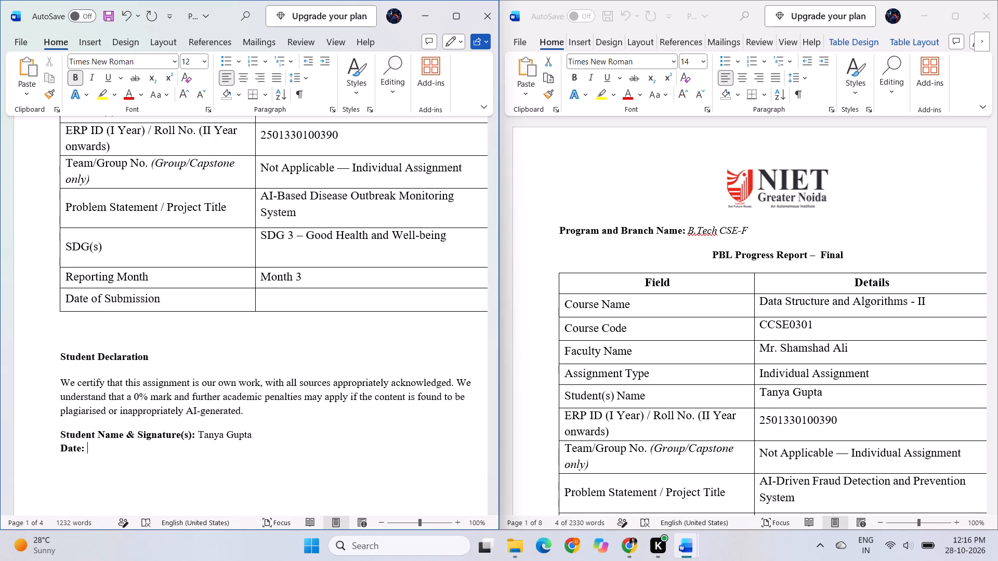
Close the fraud detection report without saving its changes and maximise the disease outbreak report's window.
scroll(99, 455, "down", 1)
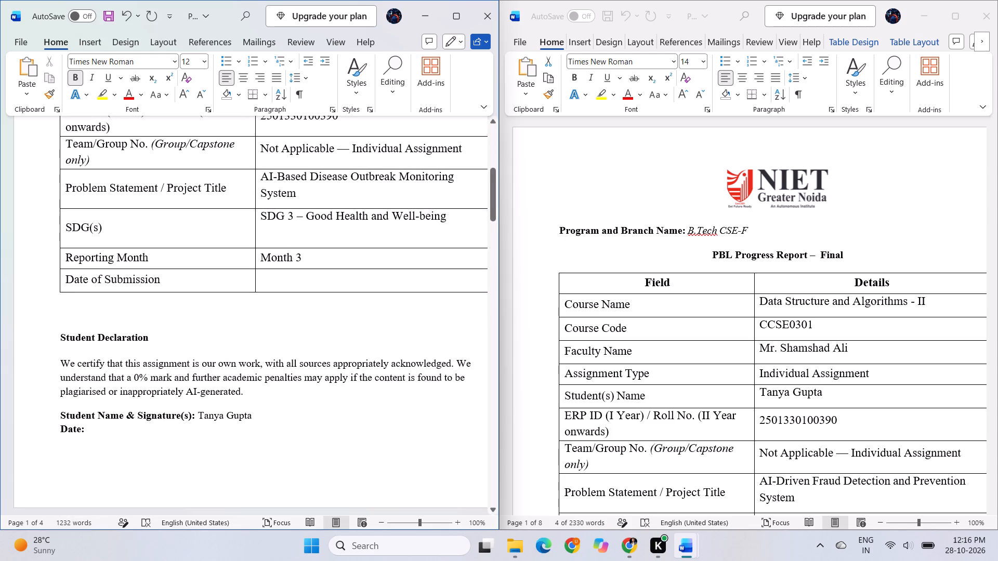
left_click(272, 426)
scroll(272, 426, "down", 3)
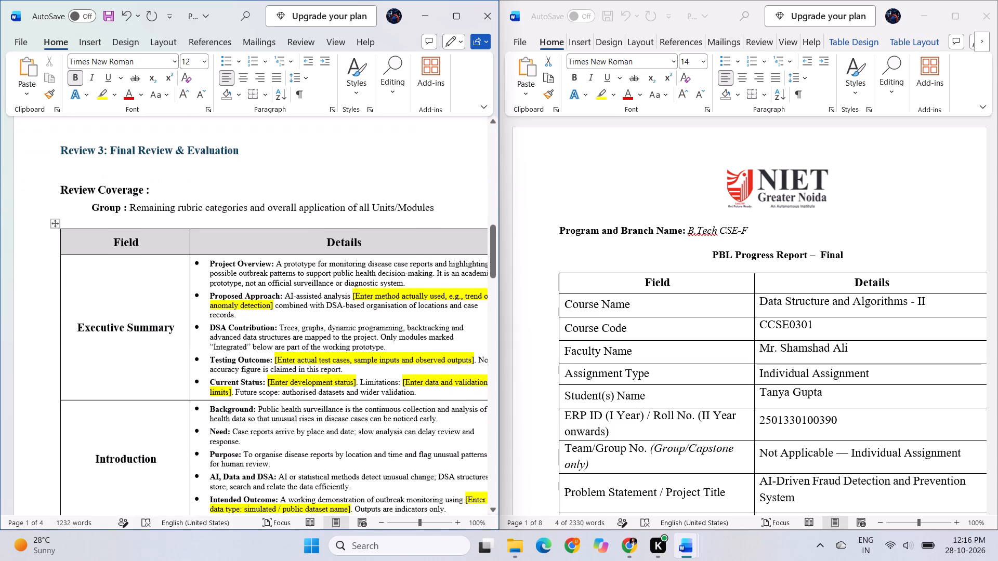
scroll(272, 426, "down", 1)
scroll(319, 377, "left", 1)
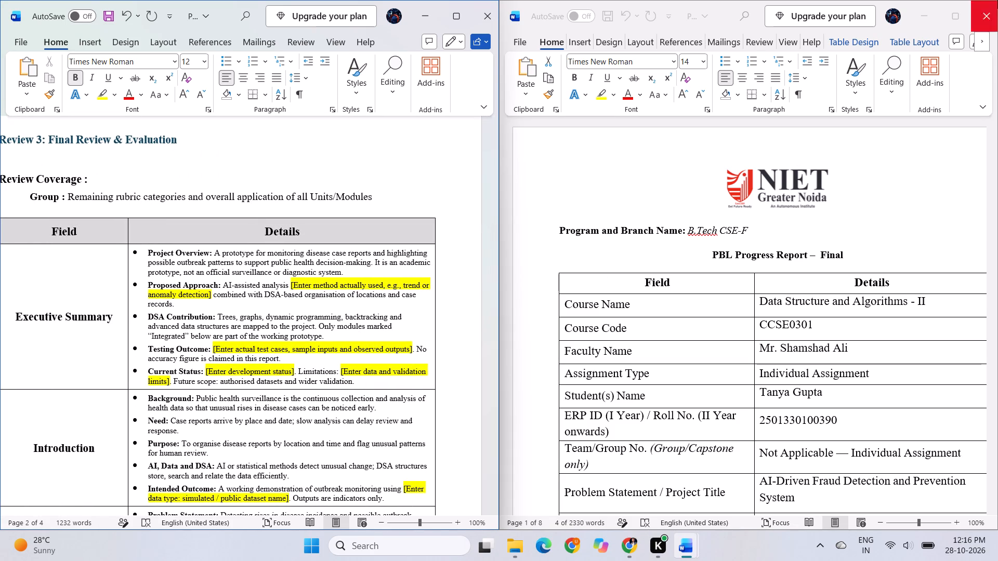
left_click(985, 7)
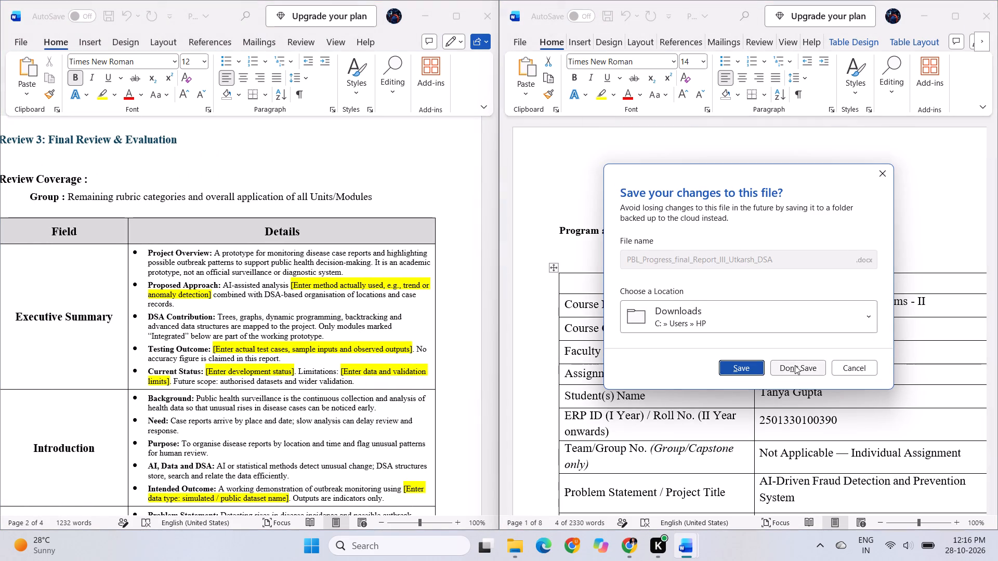
left_click(795, 365)
left_click(458, 14)
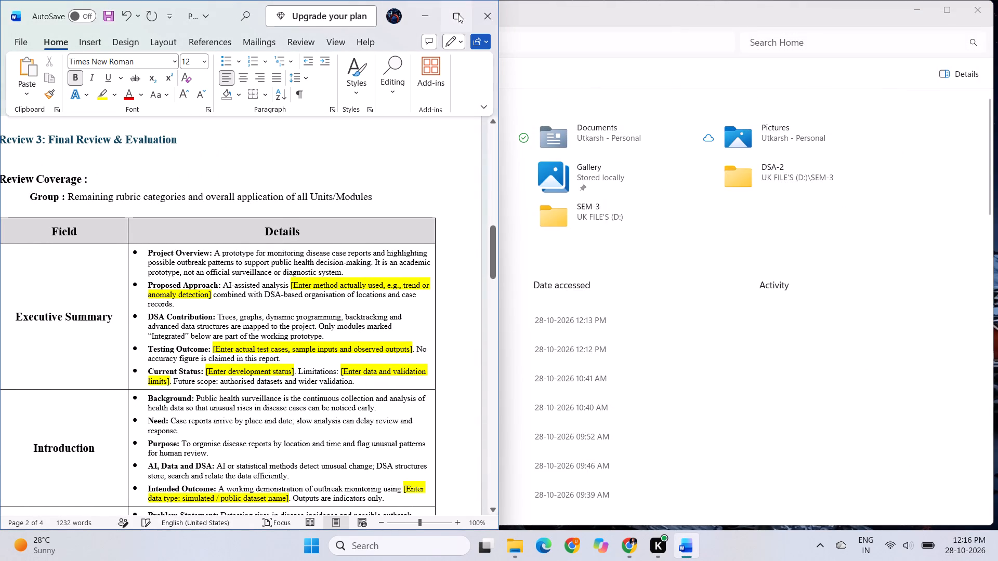
Delete the whole Testing Evidence bullet from the Appendix (Source Code) row, including its empty line.
scroll(563, 302, "up", 2, "ctrl")
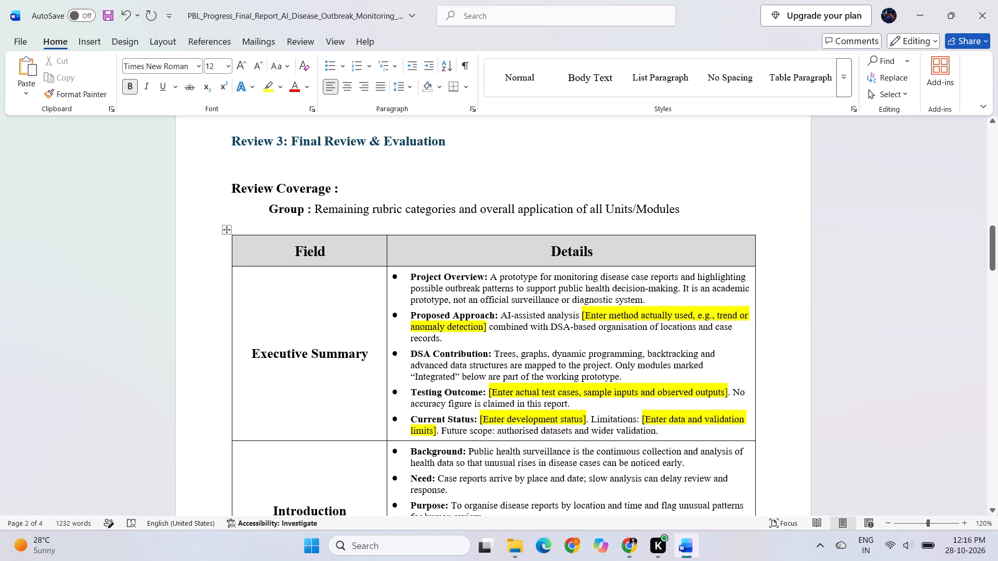
scroll(497, 335, "down", 4)
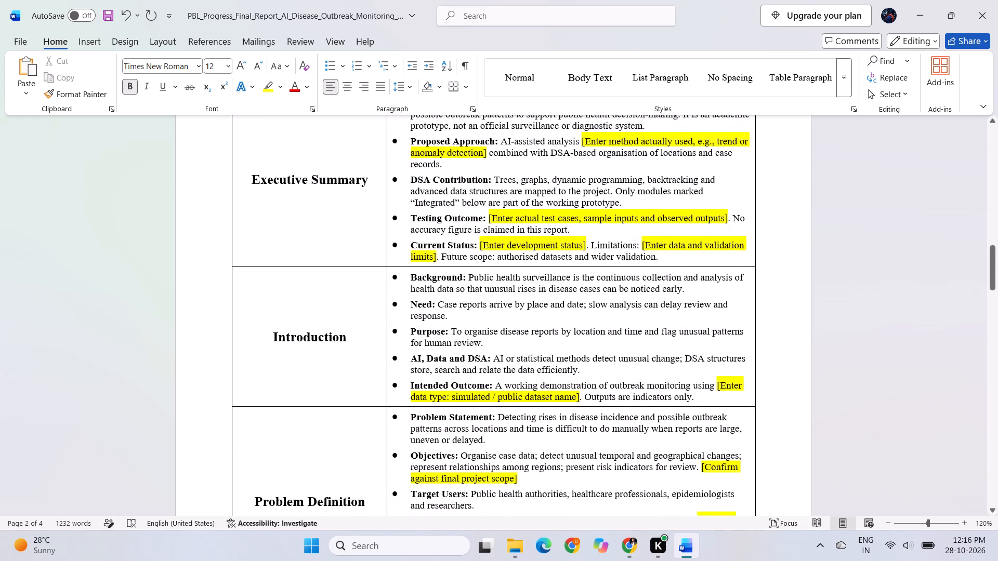
scroll(497, 335, "down", 11)
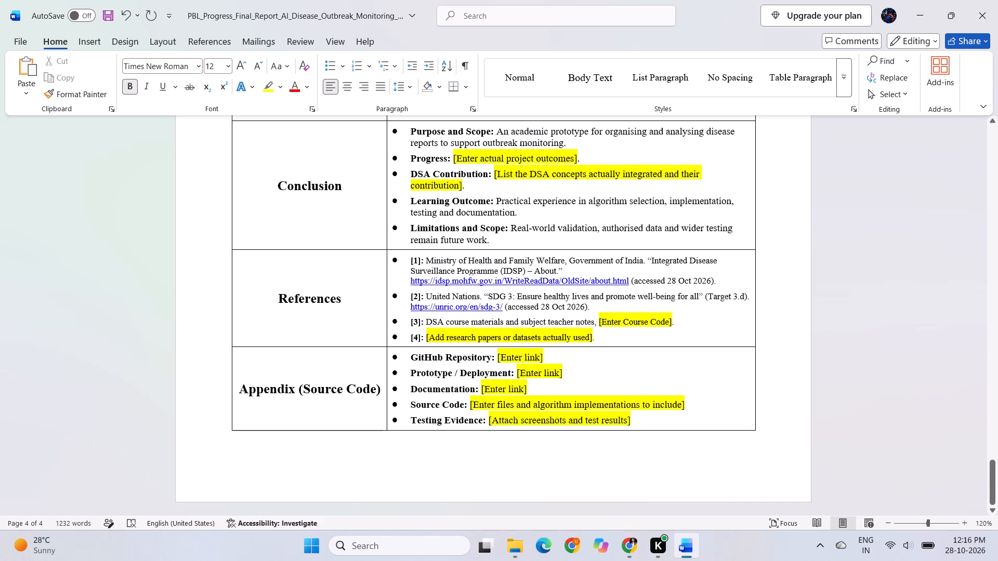
left_click(496, 353)
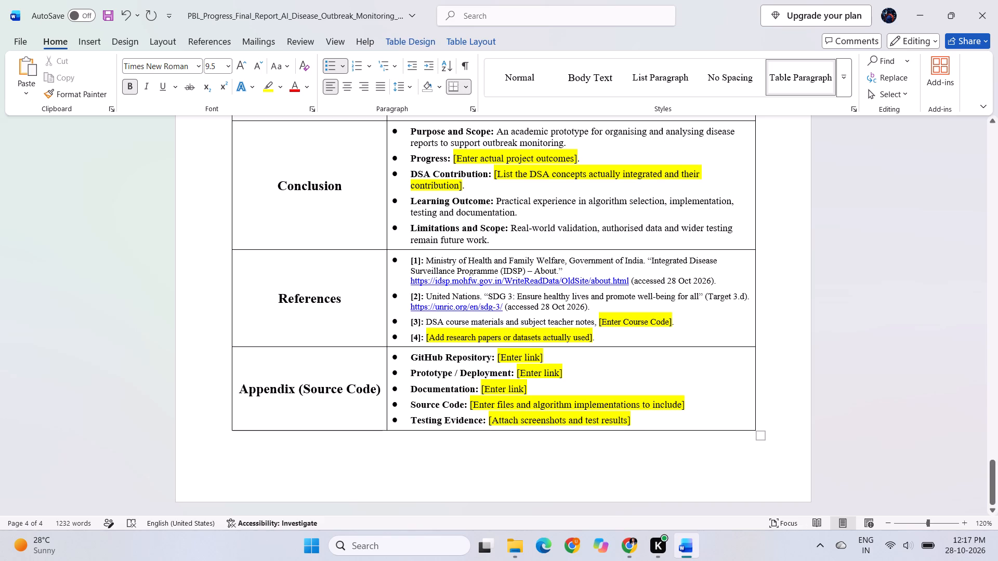
left_click(637, 426)
left_click_drag(637, 426, 438, 423)
left_click(438, 423)
left_click_drag(411, 419, 632, 425)
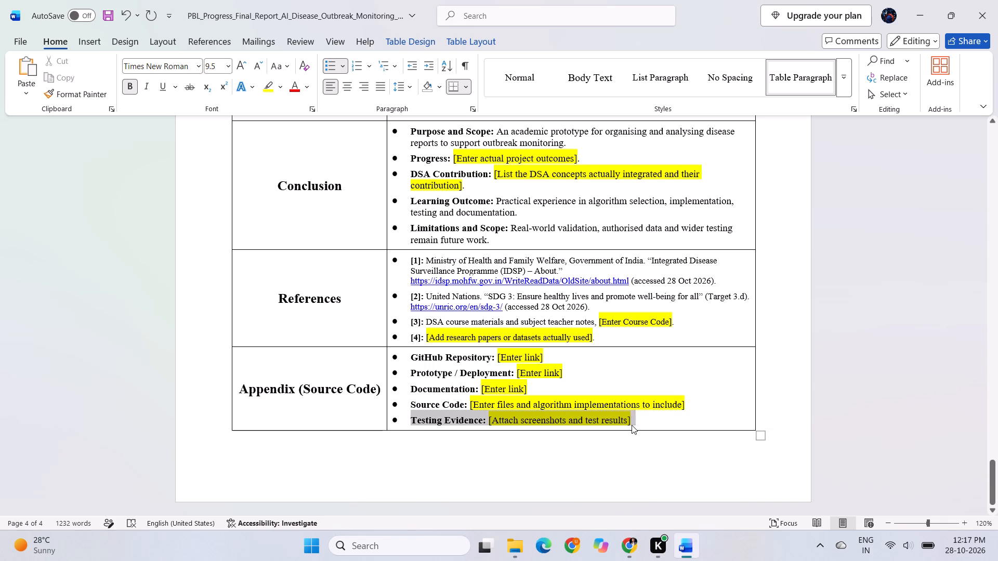
key("BackSpace")
key("BackSpace")
key("BackSpace")
key("BackSpace")
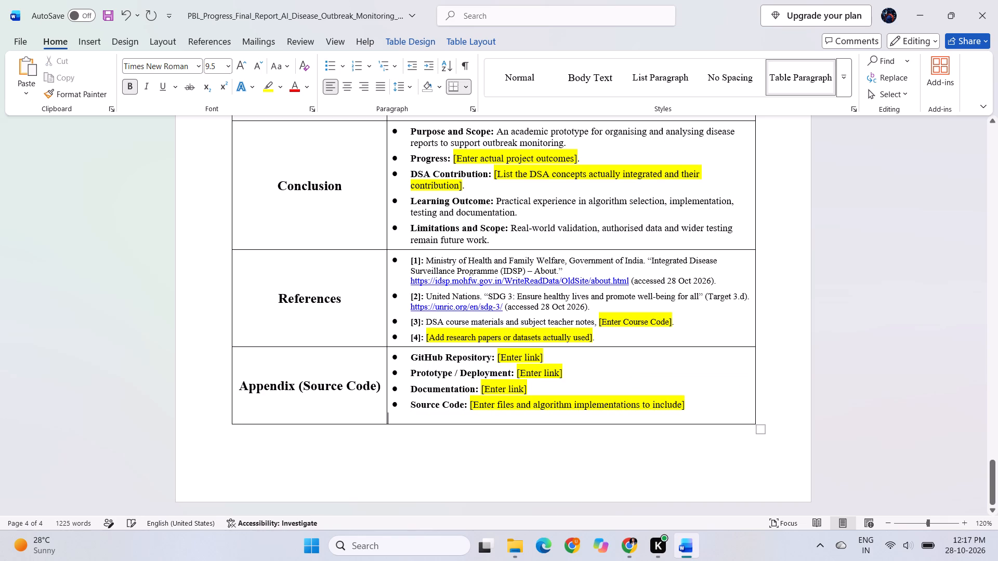
key("BackSpace")
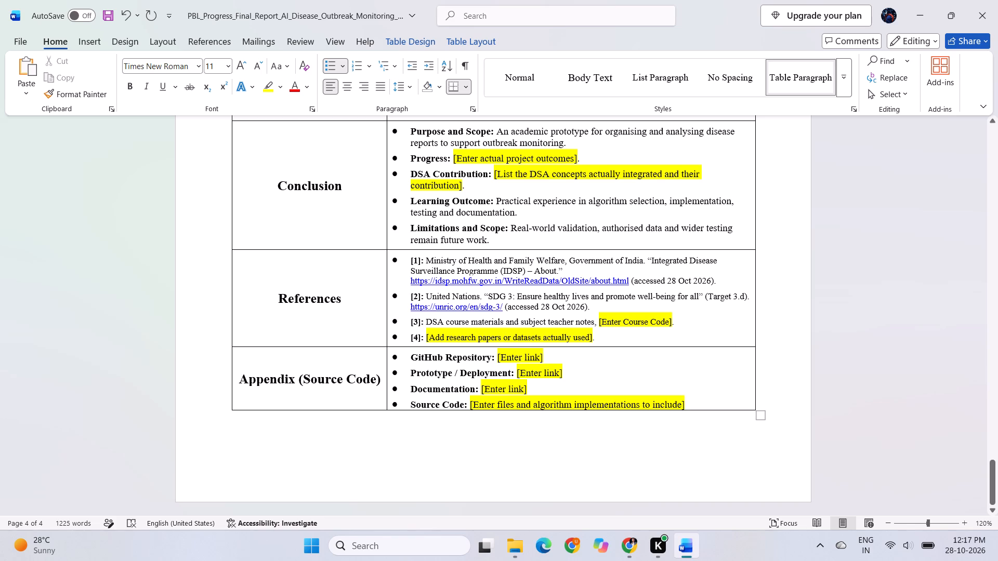
Delete the whole Source Code bullet with its placeholder from the Appendix row, leaving no empty line.
left_click_drag(688, 403, 401, 406)
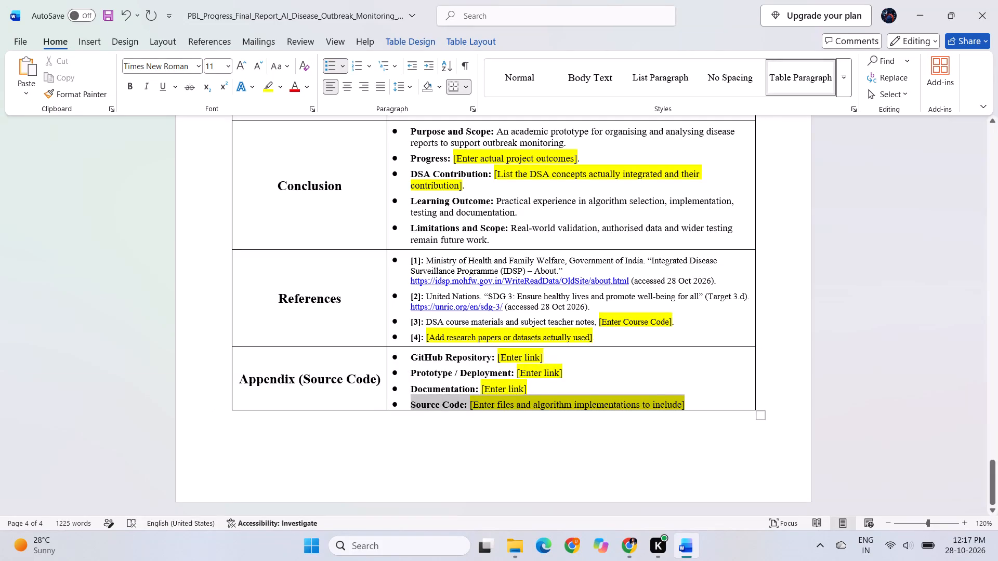
key("BackSpace")
key("BackSpace")
key("BackSpace")
key("BackSpace")
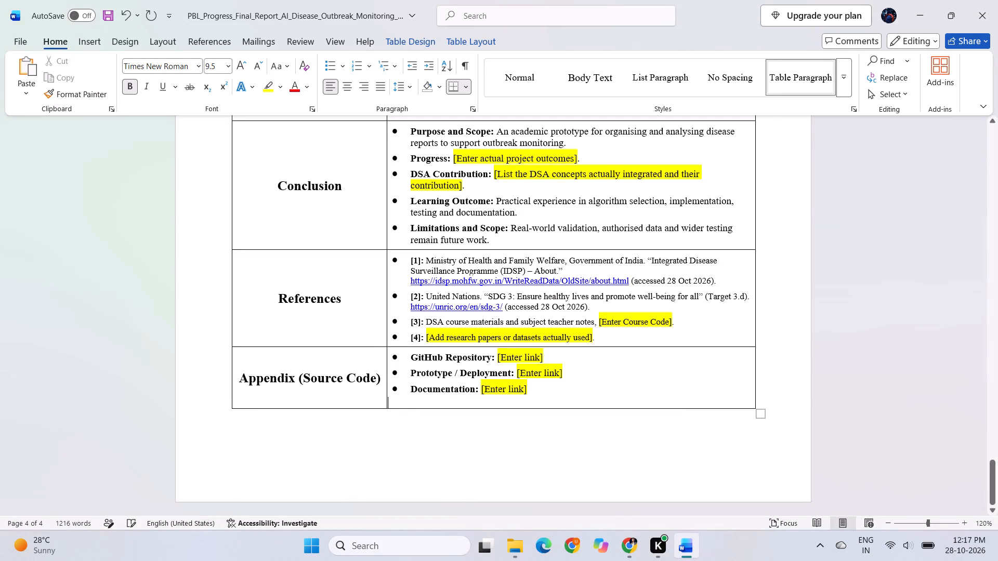
key("BackSpace")
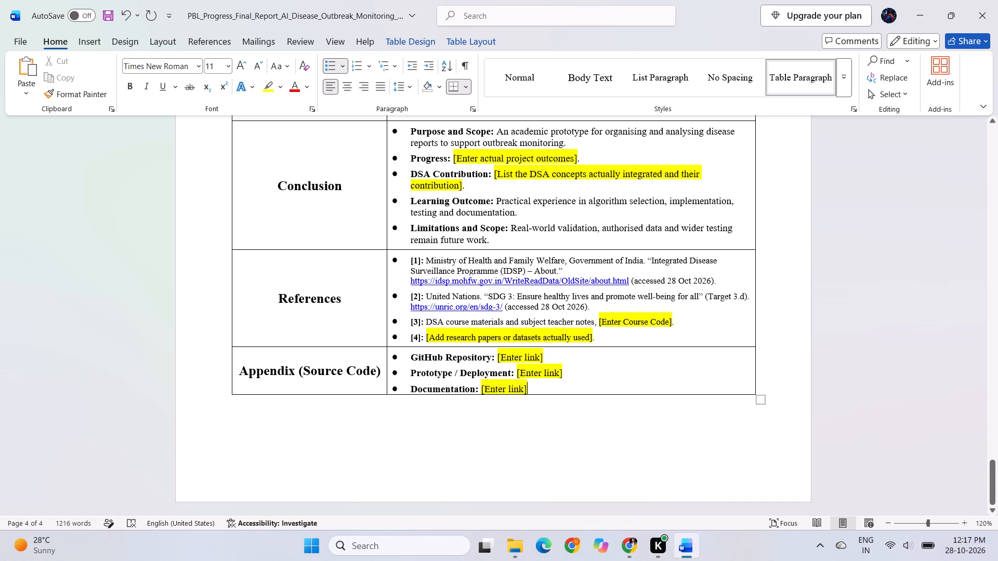
Delete reference [4] with its research papers or datasets placeholder from the References row, including the empty line.
left_click(599, 338)
left_click_drag(607, 338, 410, 339)
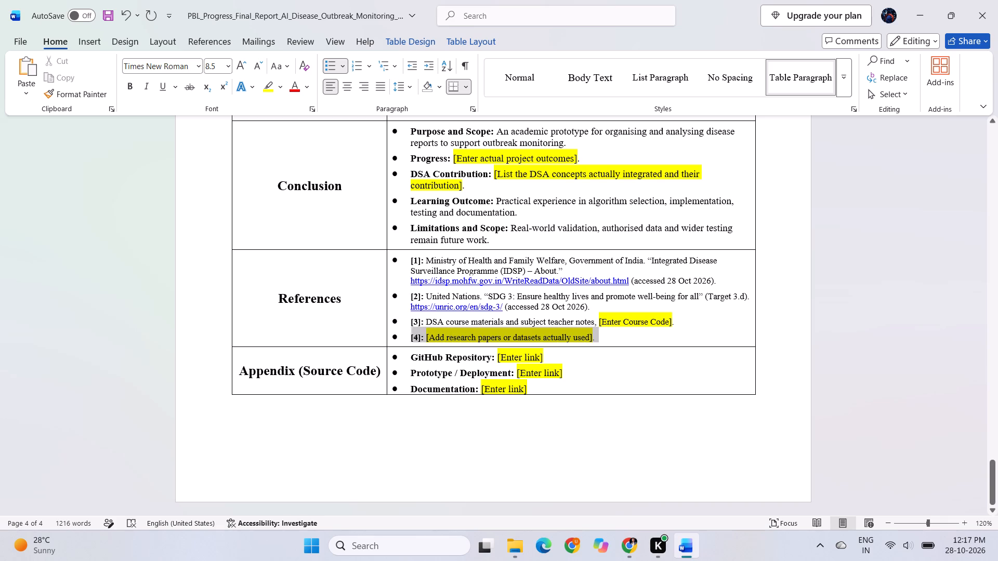
left_click_drag(410, 339, 408, 340)
key("BackSpace")
key("BackSpace")
key("BackSpace")
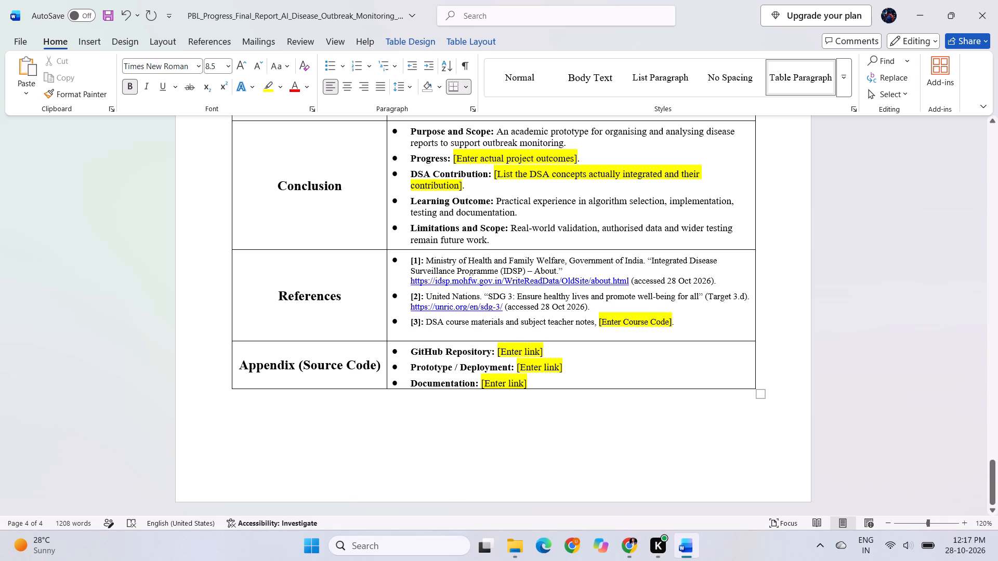
key("BackSpace")
key("BackSpace")
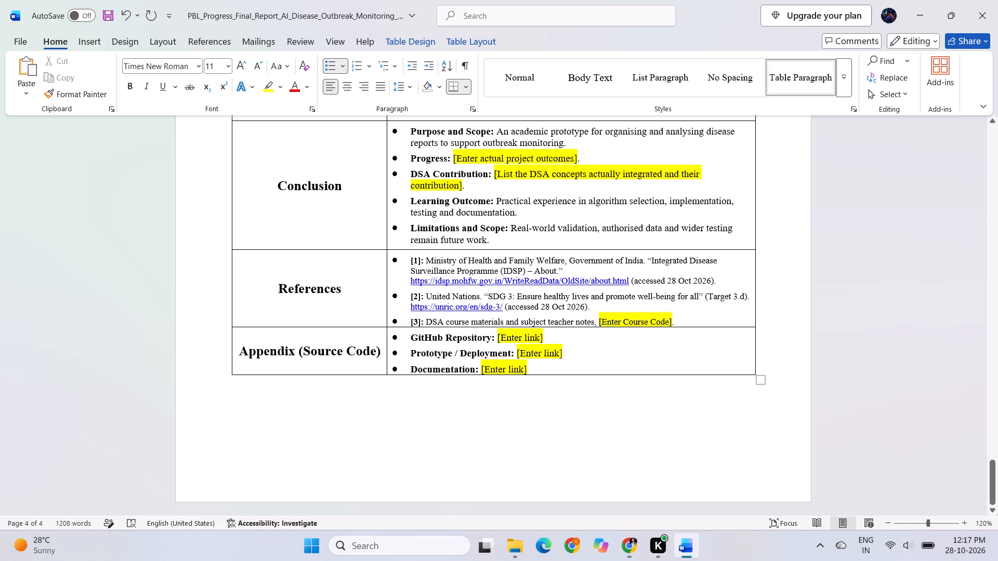
Delete the "[Enter Course Code]" placeholder with its surrounding comma and full stop from reference [3], ending it at "subject teacher notes".
left_click_drag(675, 320, 609, 329)
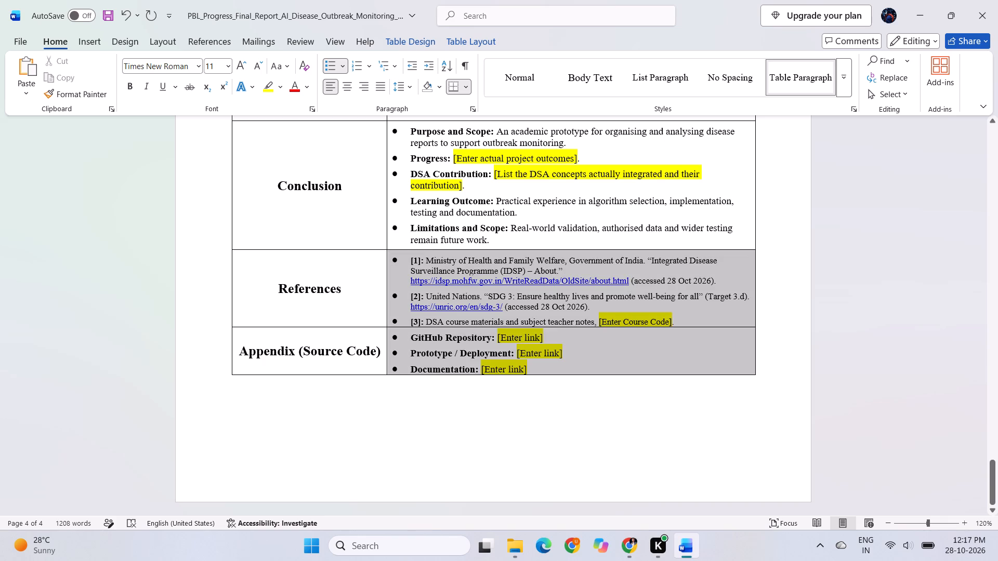
left_click_drag(609, 329, 605, 323)
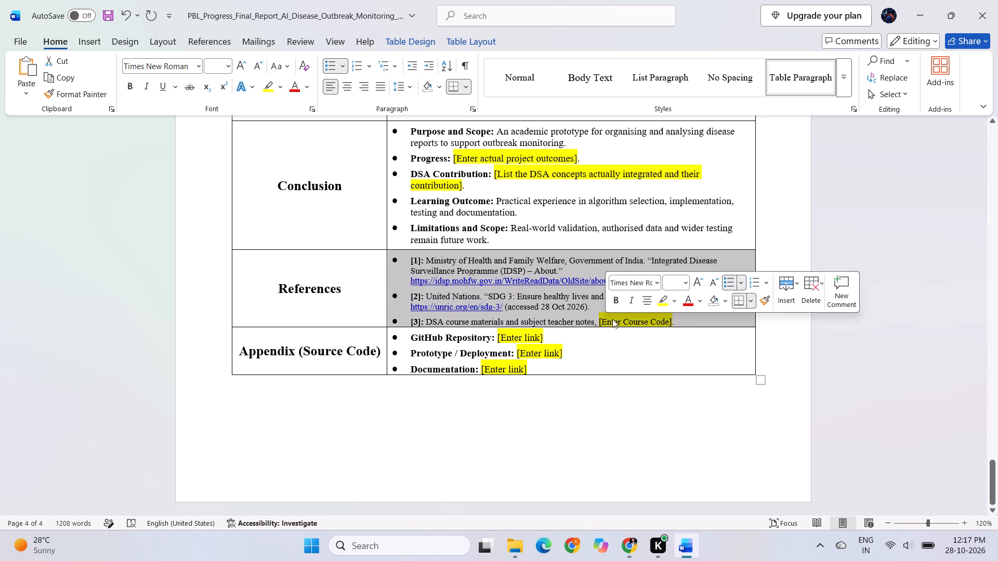
left_click(599, 324)
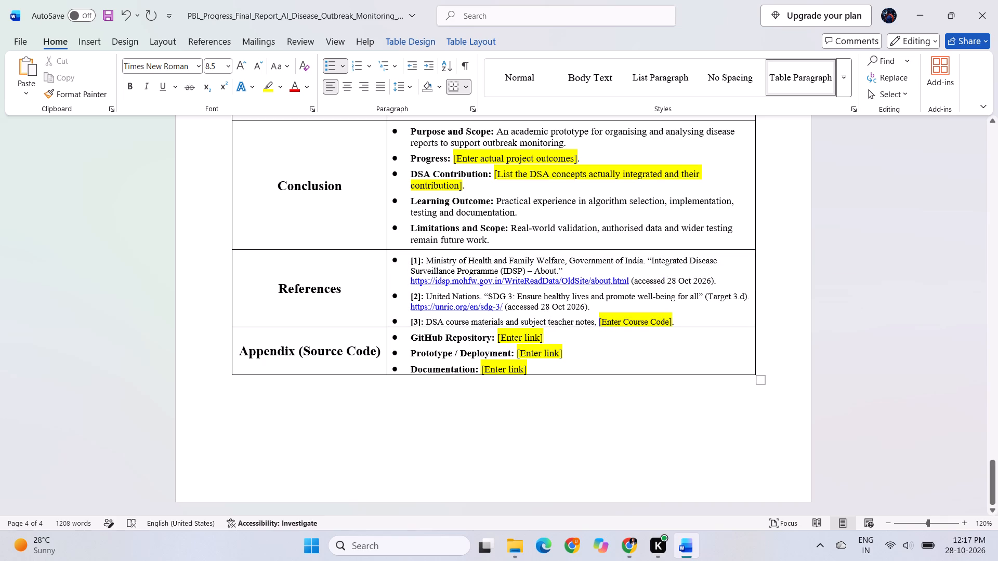
left_click_drag(677, 319, 599, 323)
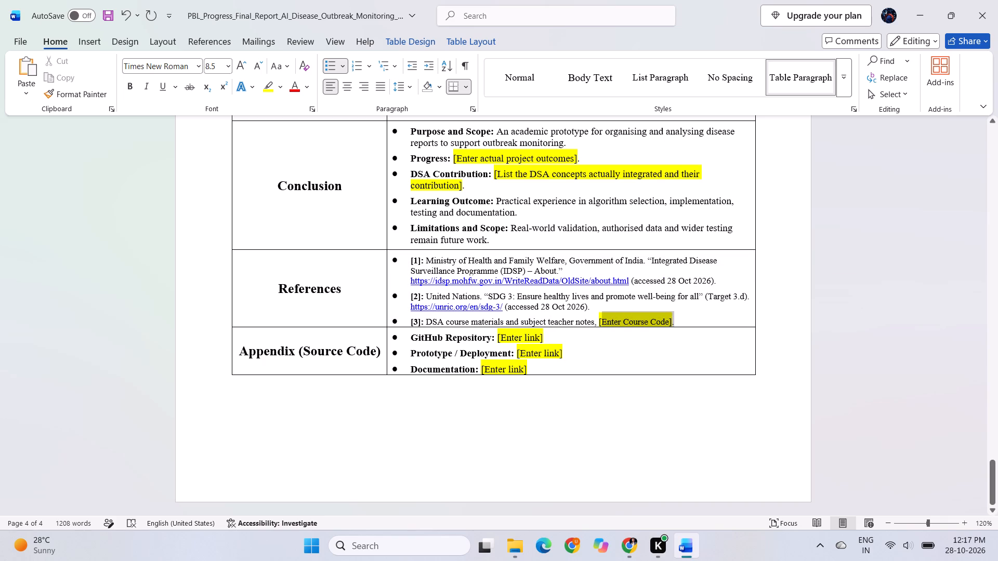
left_click_drag(599, 323, 595, 322)
key("BackSpace")
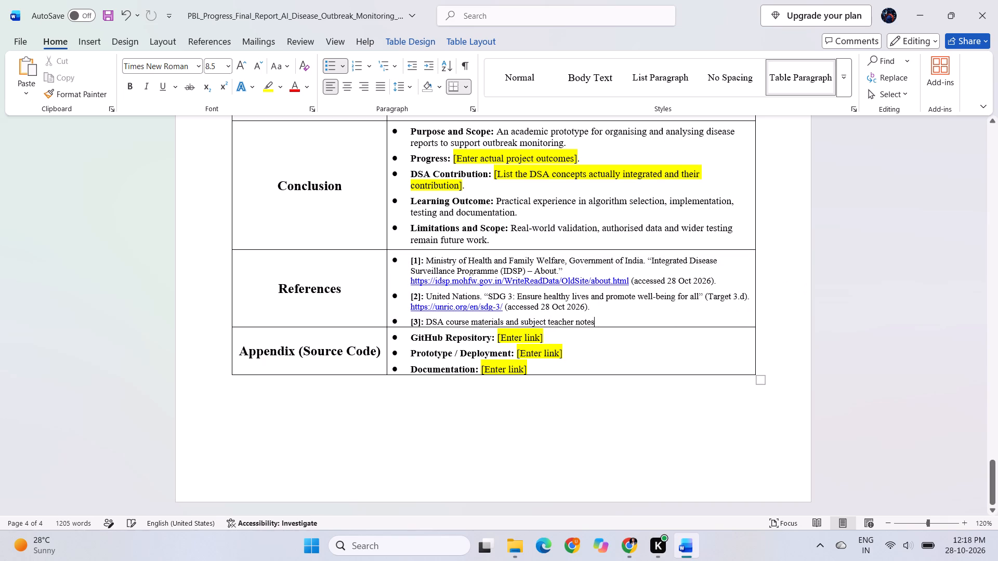
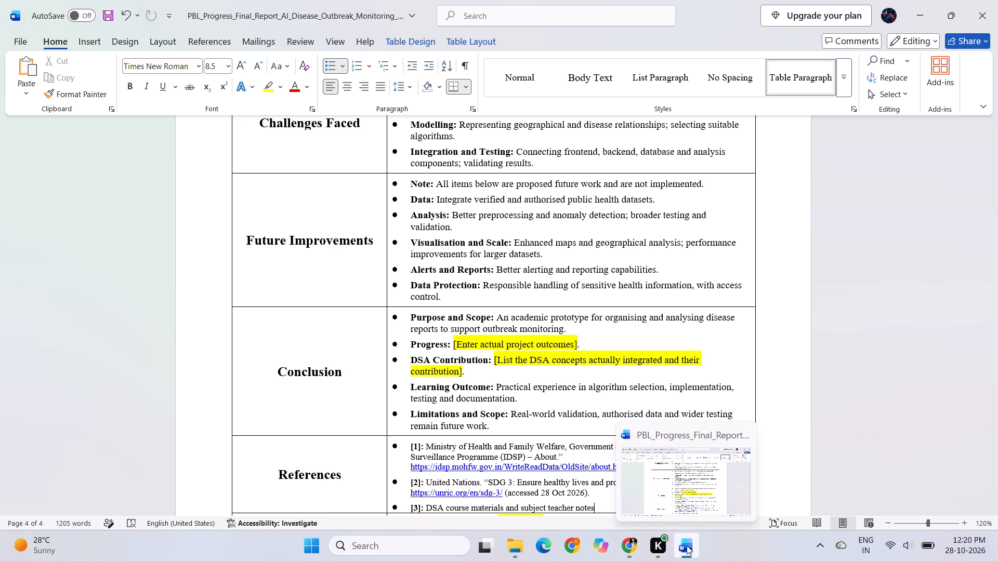
Open the recent Word document PBL_Progress_final_Report_III (the fraud detection report) and go to its Conclusion row.
left_click(509, 550)
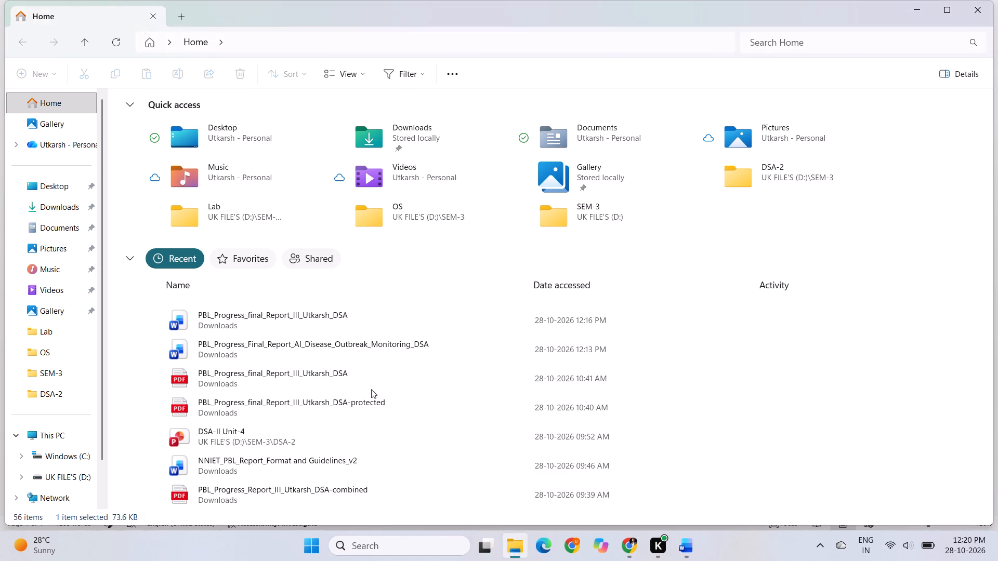
double_click(343, 322)
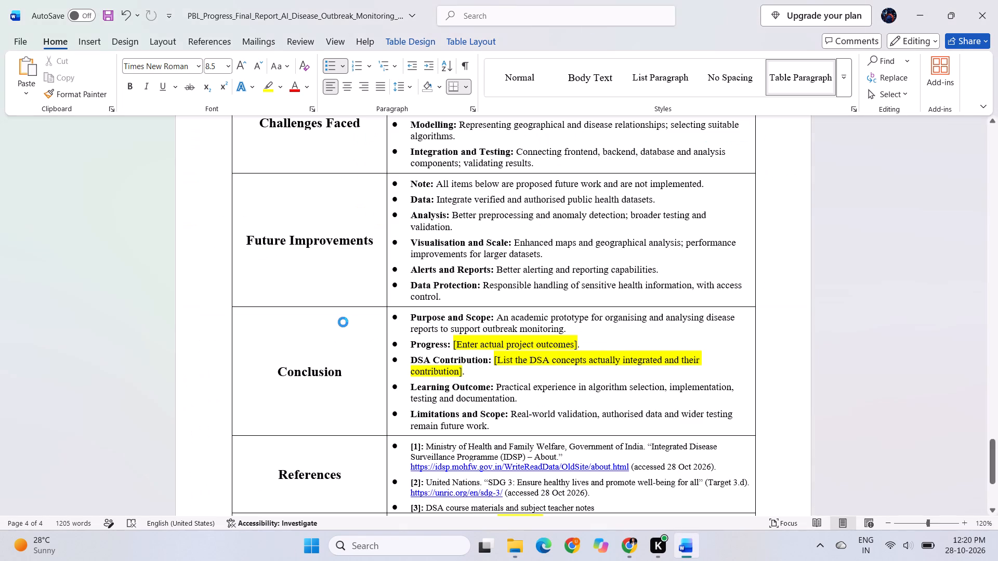
scroll(598, 355, "down", 8)
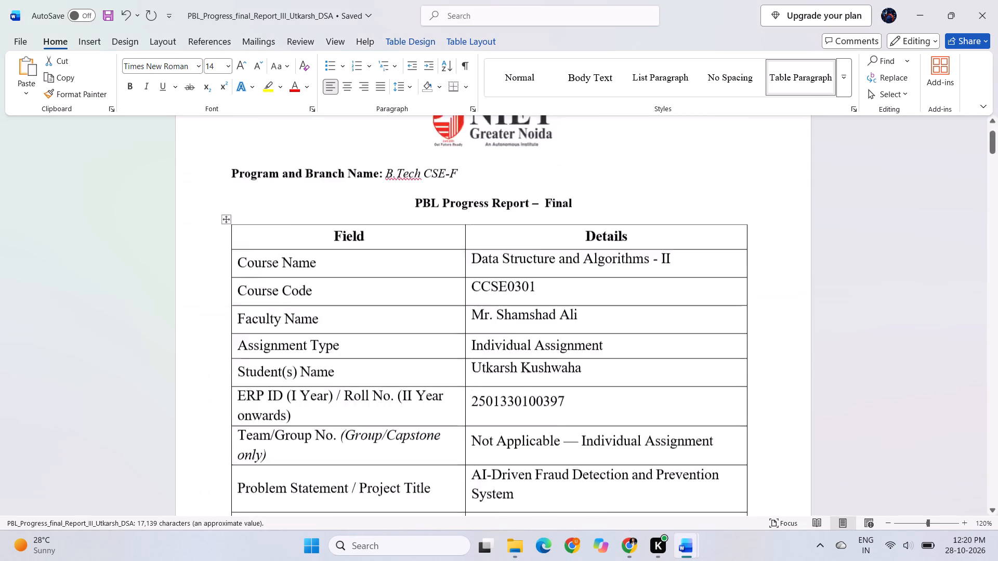
scroll(598, 355, "down", 15)
scroll(598, 355, "down", 7)
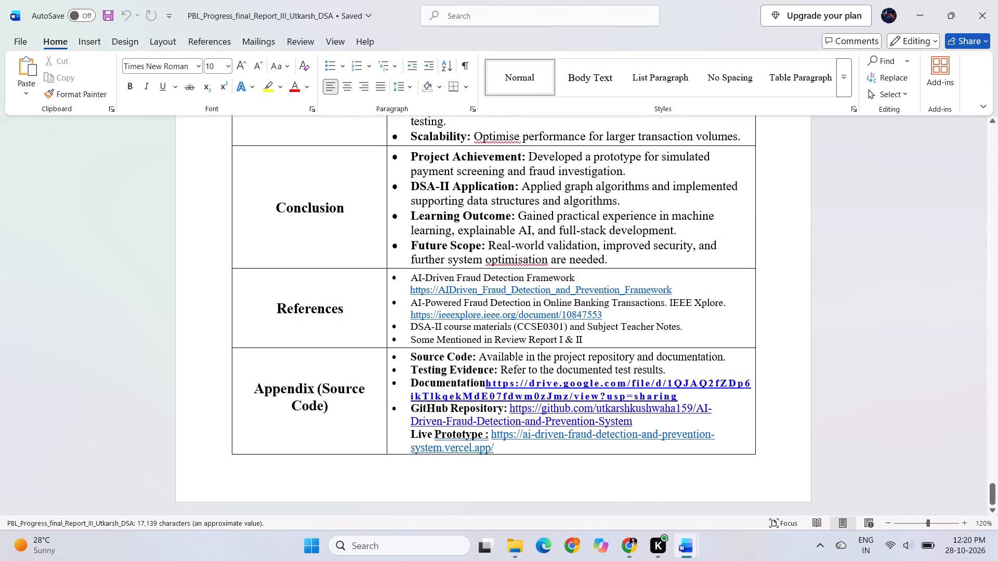
scroll(519, 328, "up", 1)
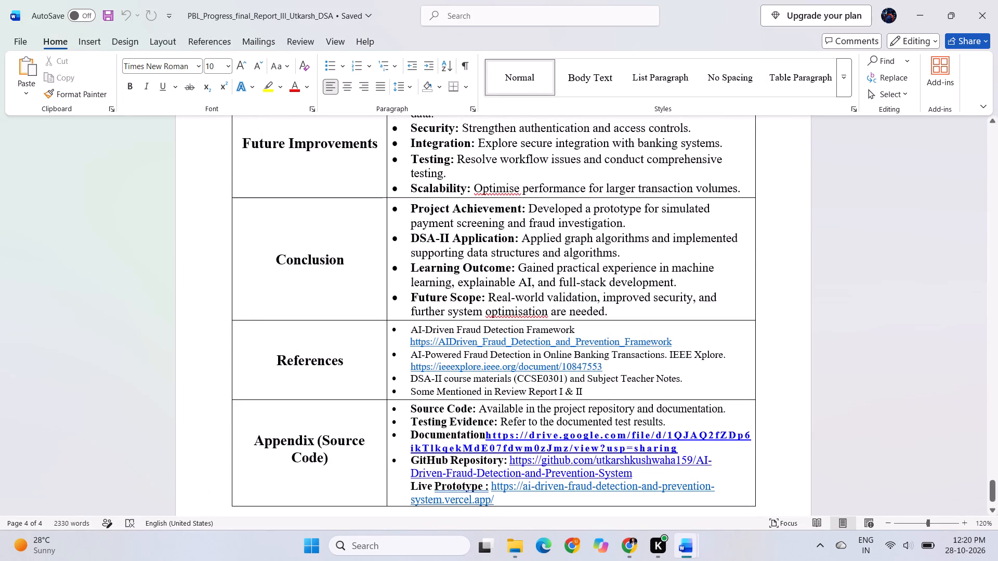
Copy the whole DSA-II Application bullet from the Conclusion row of the fraud detection report.
left_click_drag(624, 251, 479, 243)
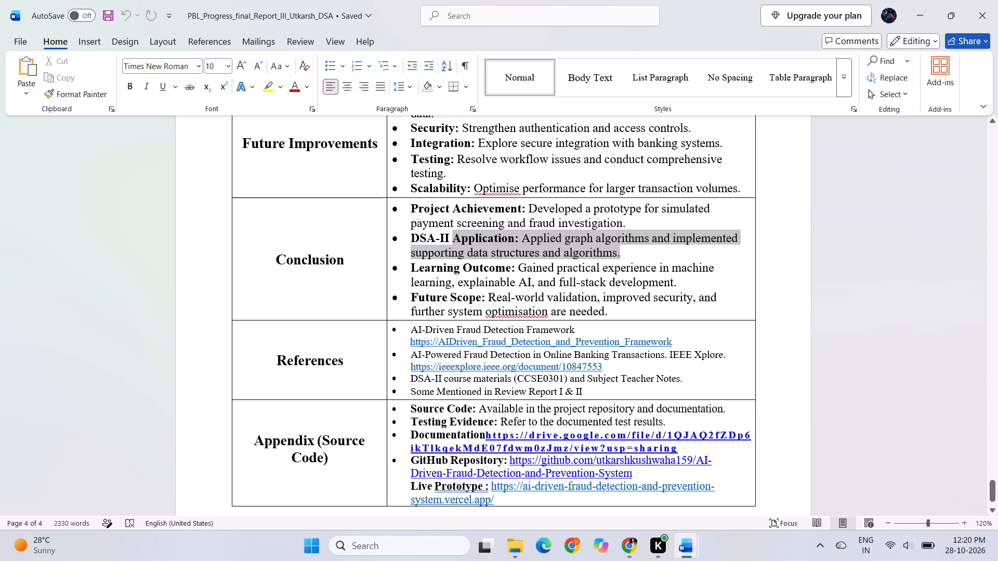
left_click_drag(479, 243, 411, 237)
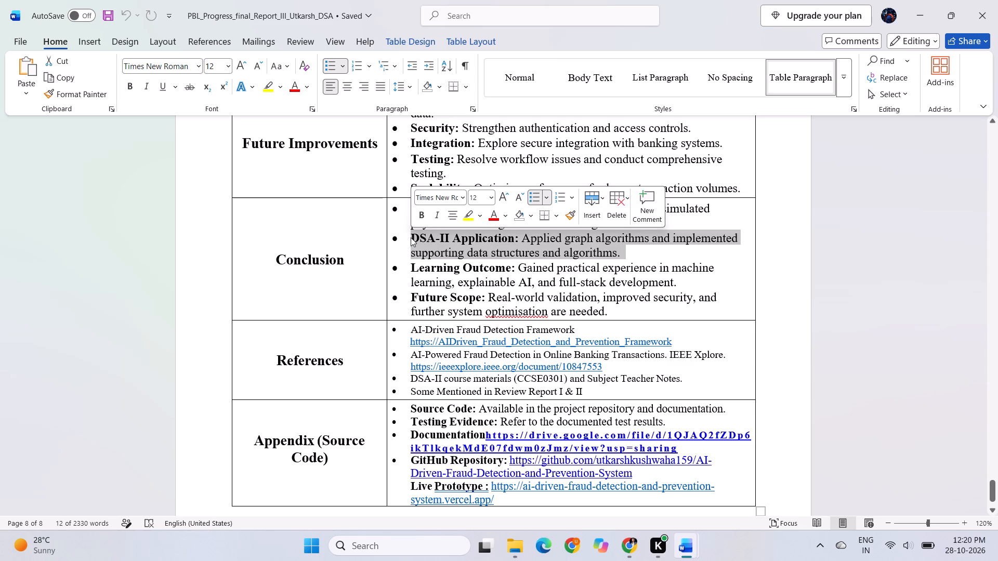
key("ctrl+c")
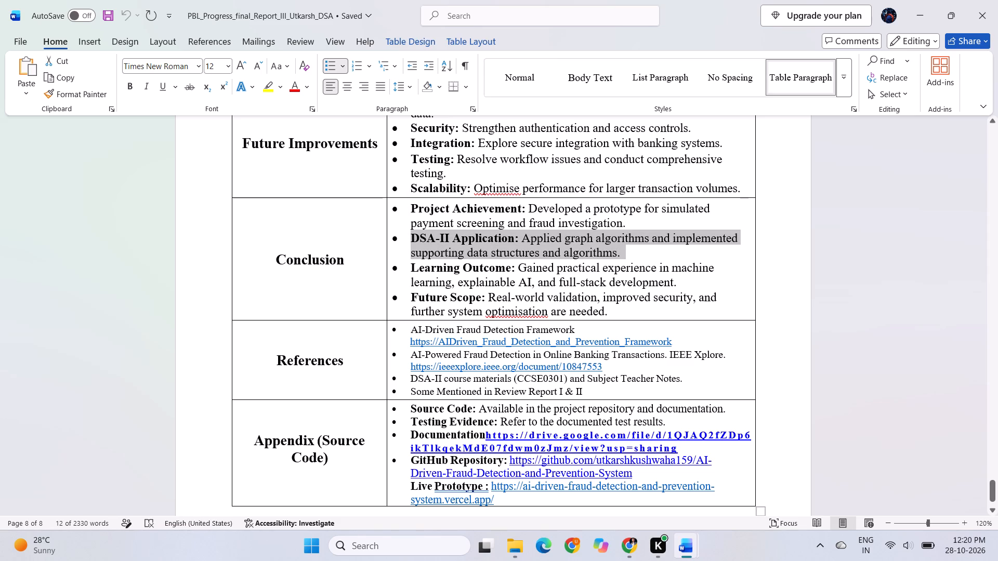
left_click(689, 290)
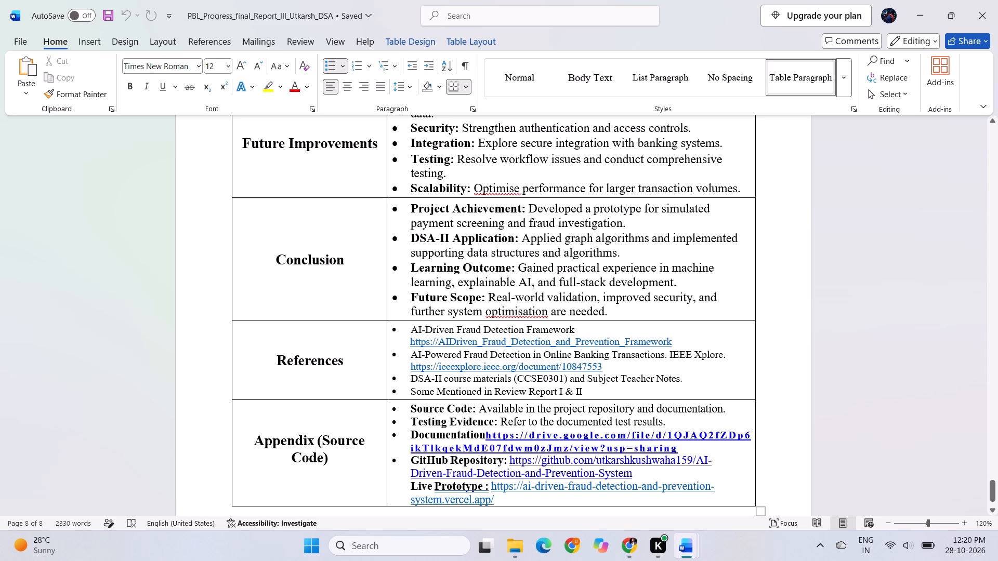
left_click(721, 304)
Remove the bold formatting from the Google Drive link in the Appendix row's Documentation bullet.
left_click_drag(682, 451, 489, 437)
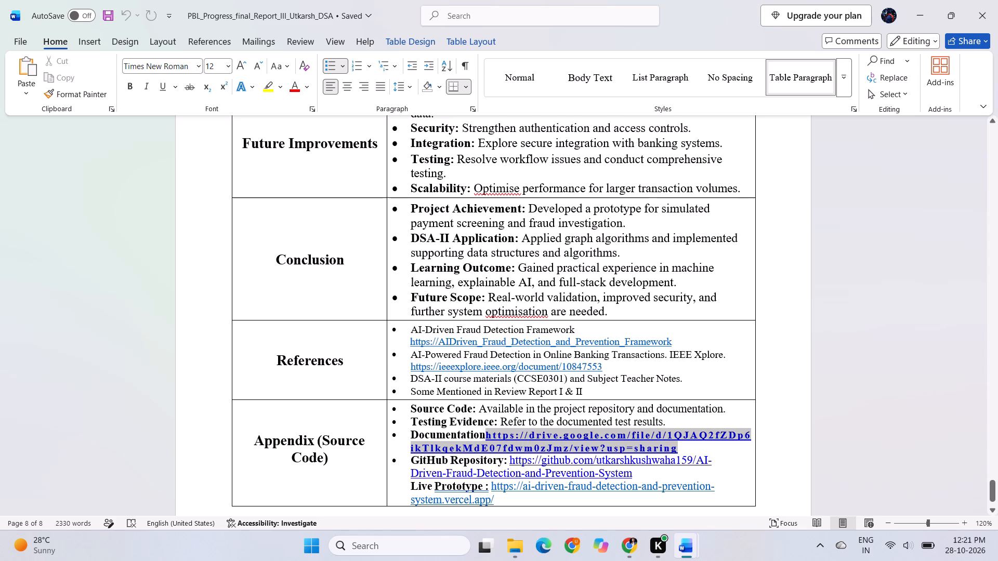
left_click_drag(489, 437, 489, 436)
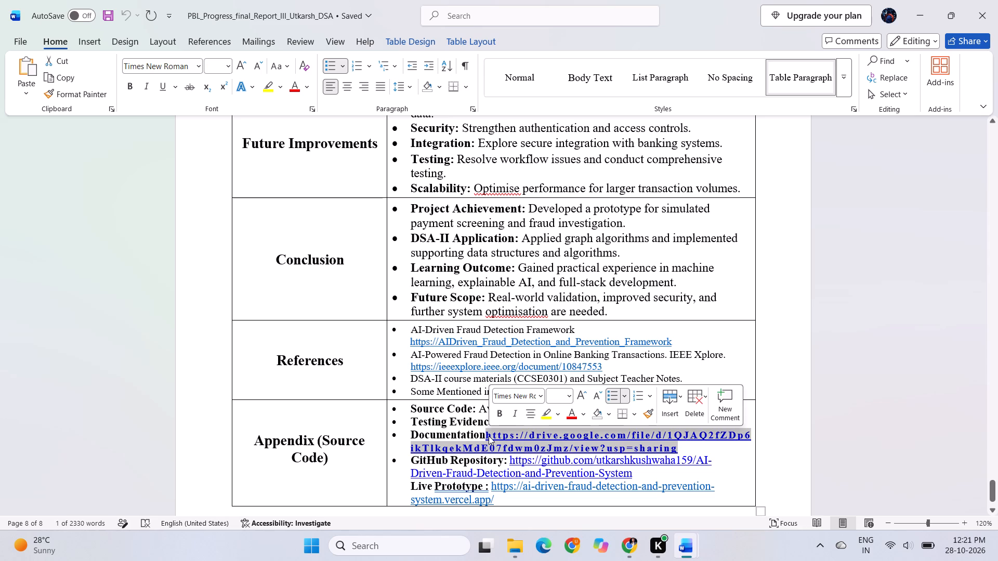
left_click(501, 419)
left_click(501, 419)
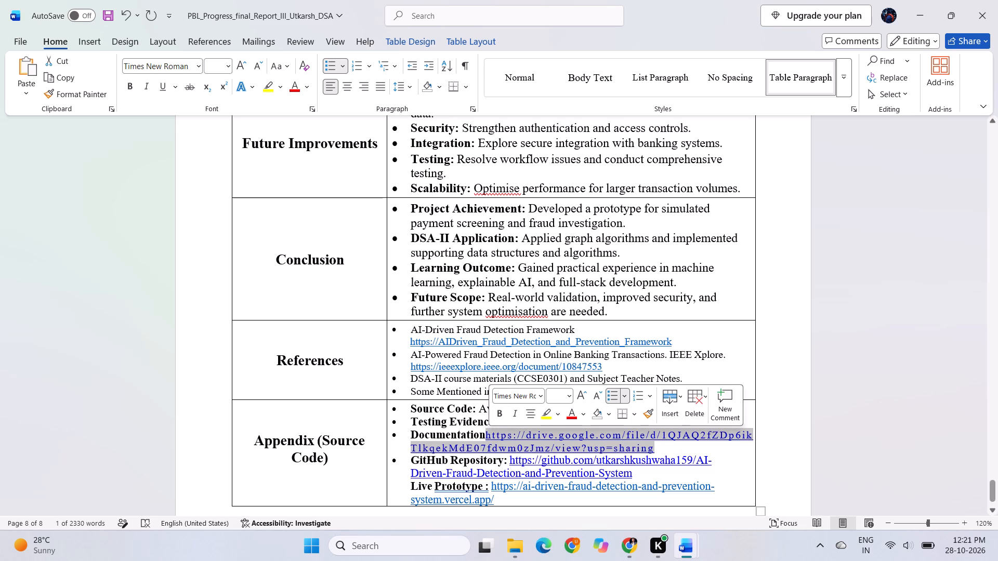
left_click(671, 458)
Add a colon directly after the Documentation label in the Appendix row, with no space before the link.
left_click(482, 434)
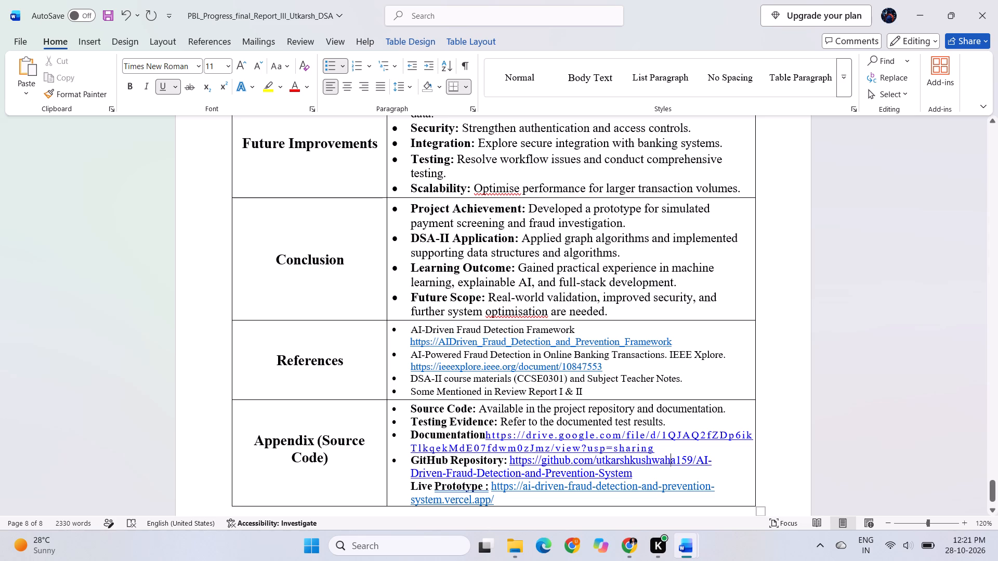
key("space")
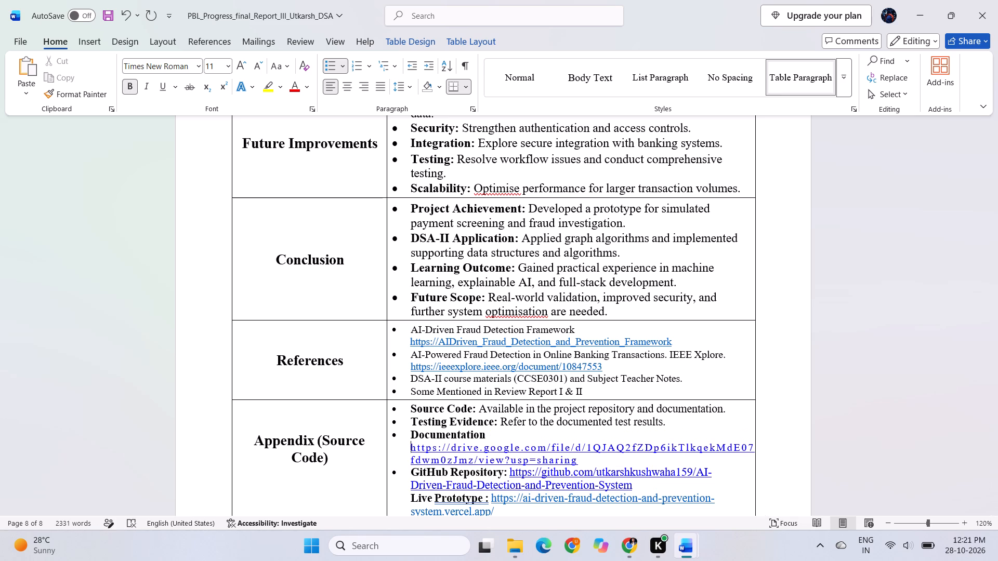
key("shift+colon")
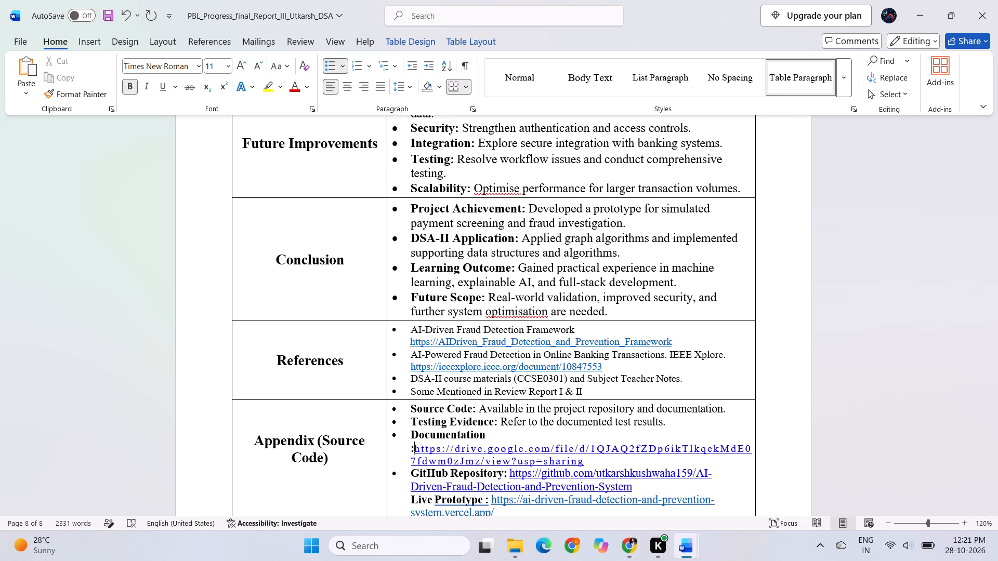
key("Left")
key("BackSpace")
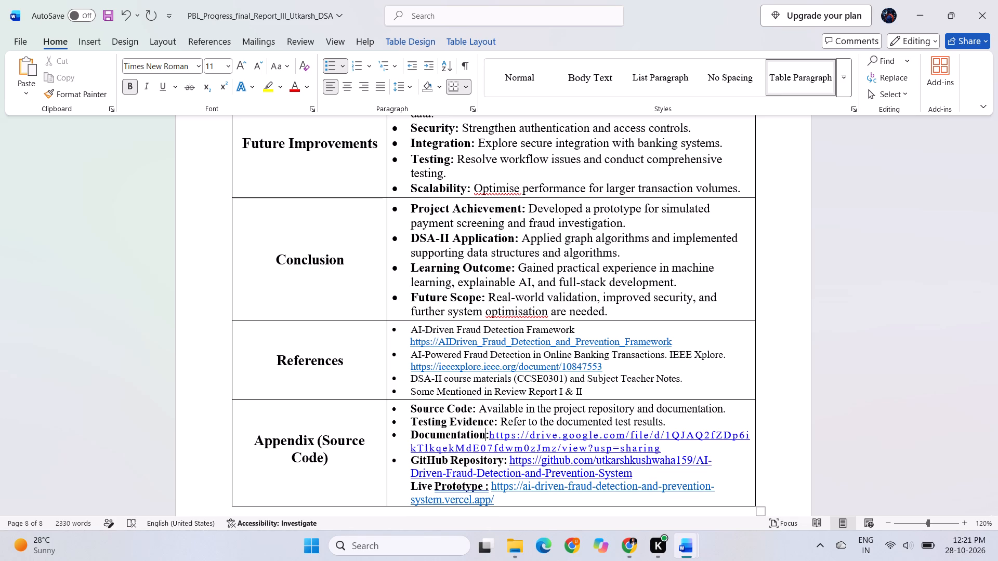
key("Right")
key("space")
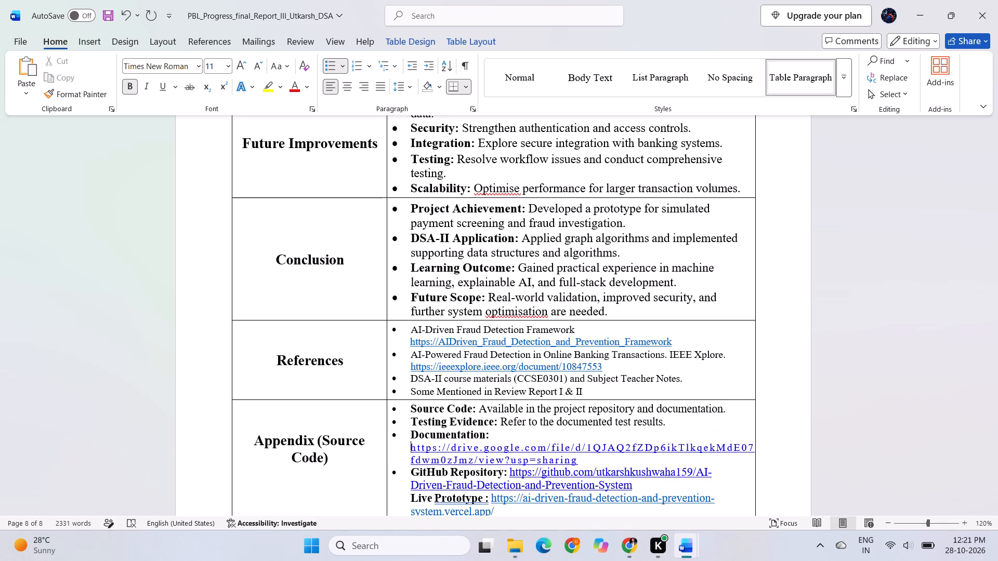
key("BackSpace")
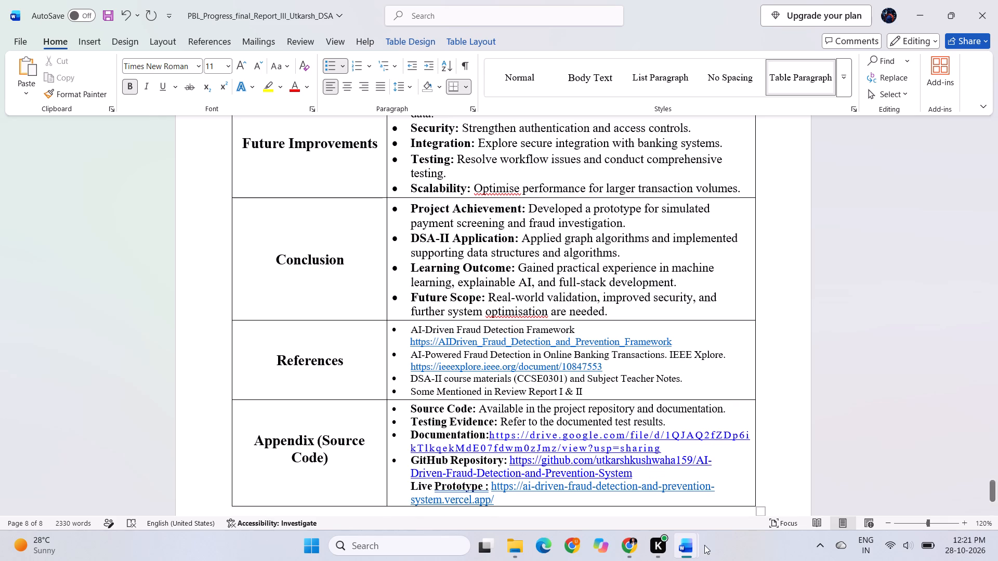
Switch back to the AI disease outbreak report and delete the entire Note bullet with its placeholder from the Challenges Faced row.
left_click(645, 492)
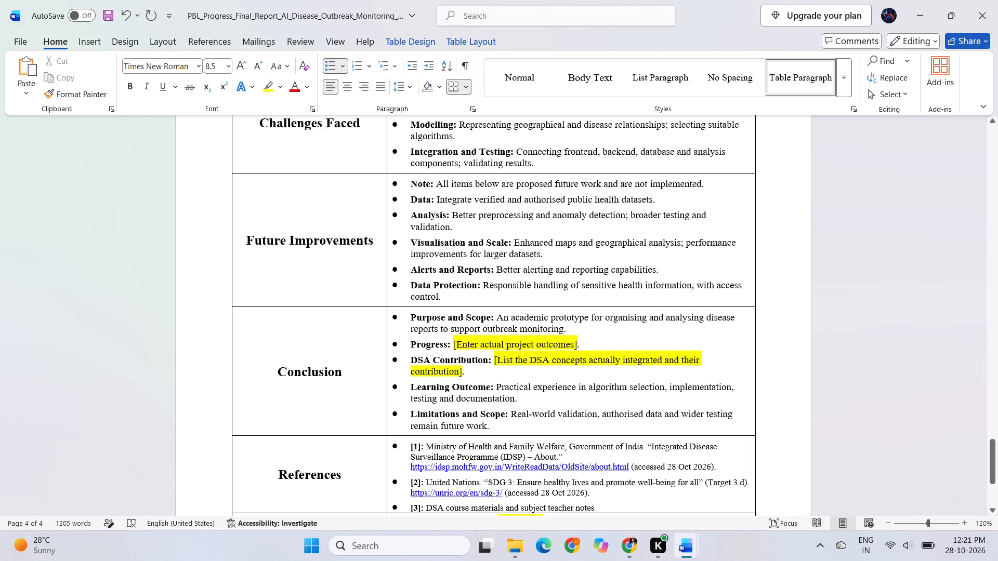
scroll(584, 341, "up", 2)
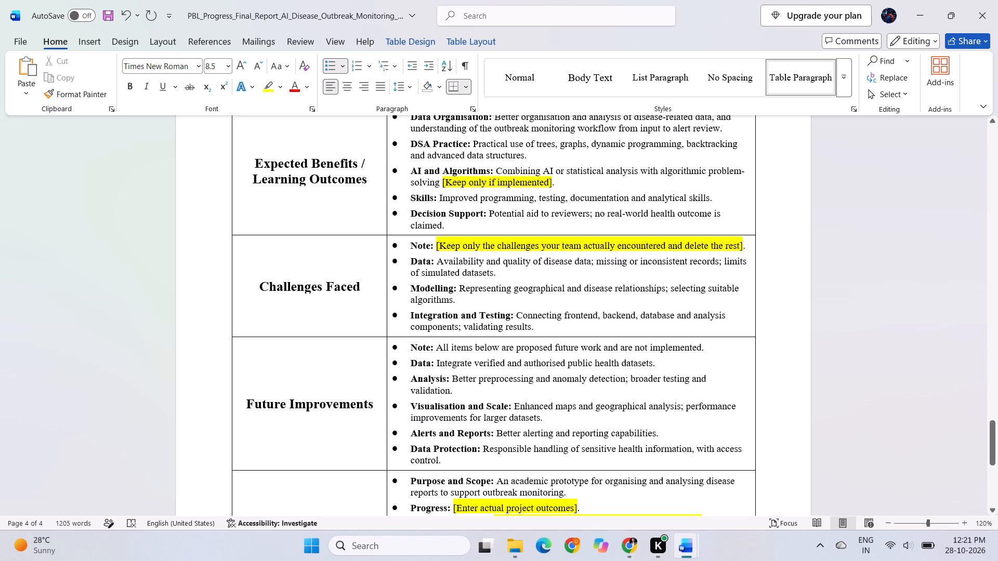
left_click_drag(746, 247, 500, 232)
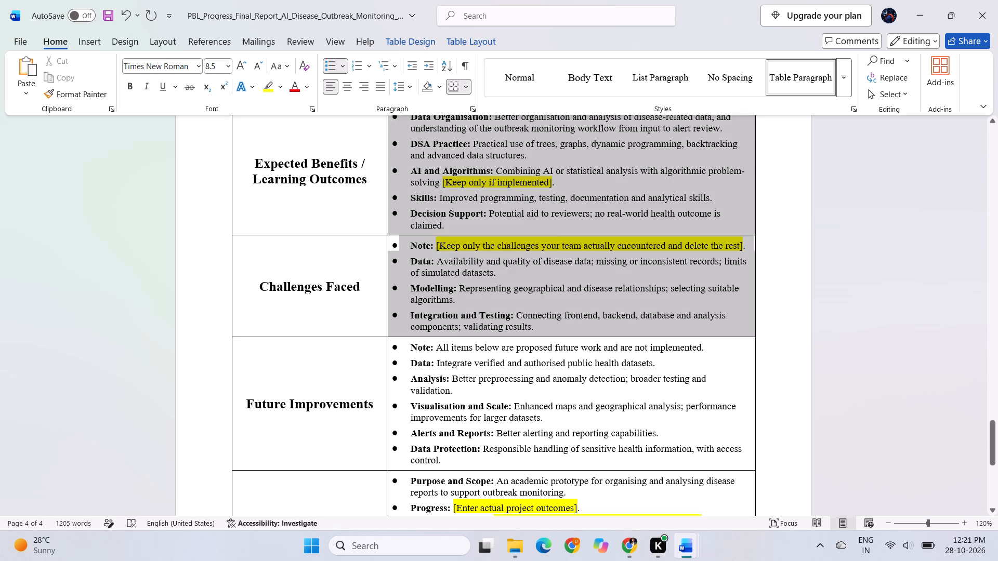
left_click_drag(500, 232, 419, 247)
left_click(419, 247)
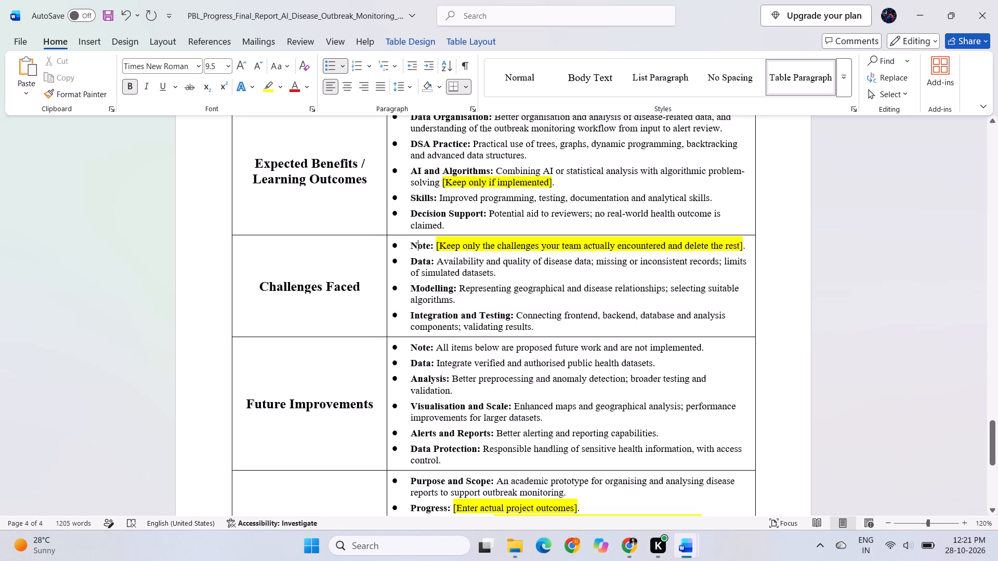
left_click_drag(408, 246, 718, 244)
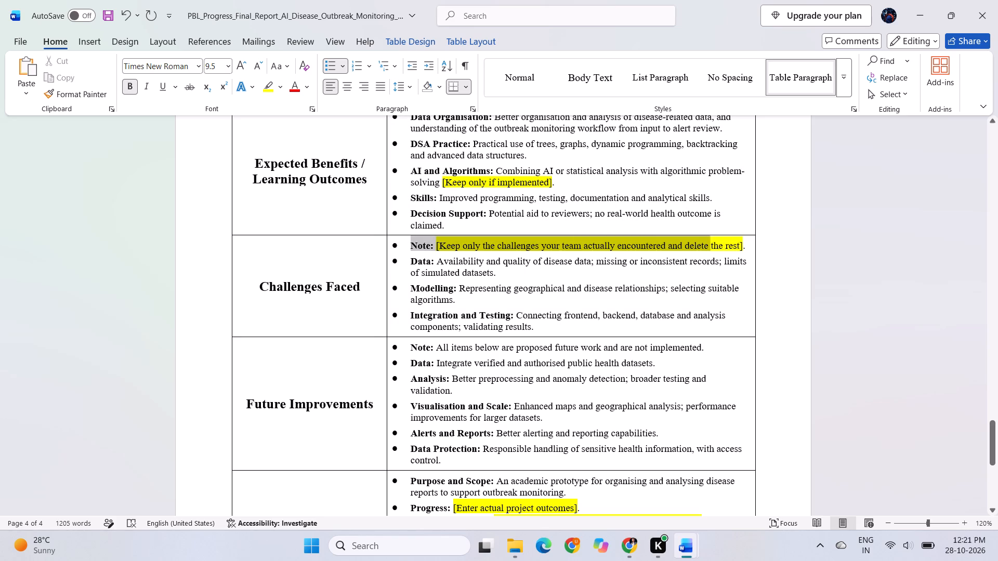
left_click_drag(718, 244, 743, 245)
key("BackSpace")
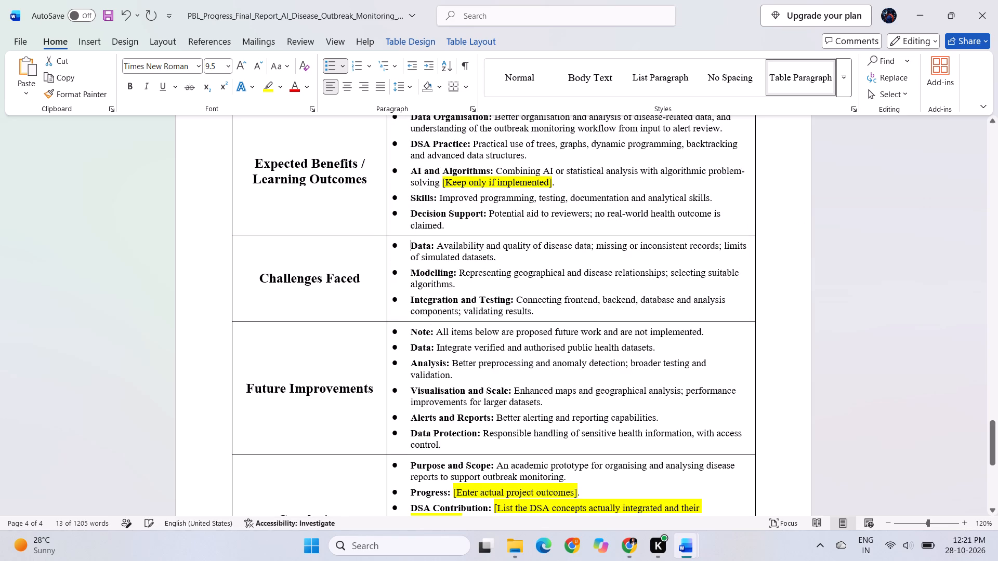
key("BackSpace")
key("ctrl+z")
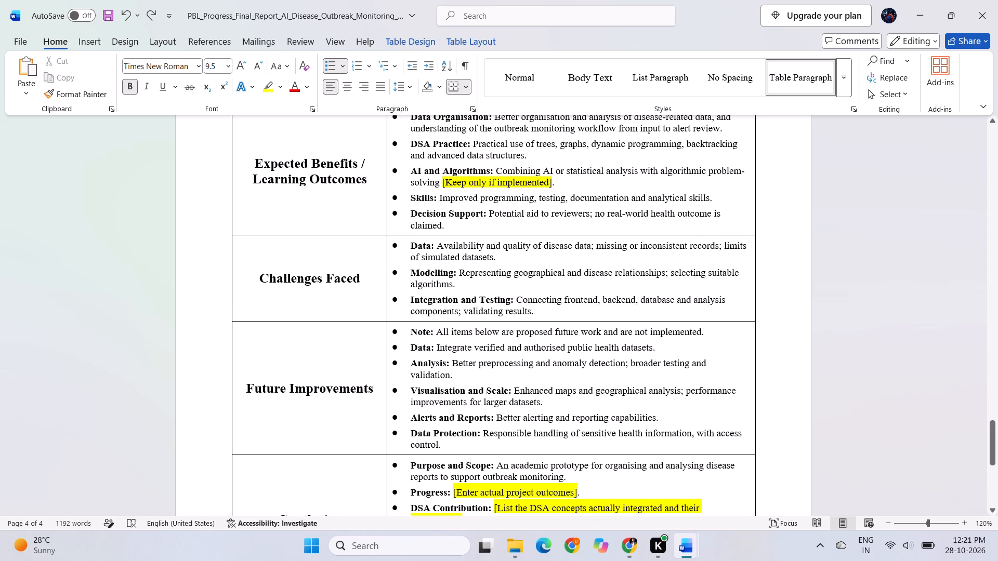
Delete the "[Keep only if implemented]" placeholder from the AI and Algorithms bullet, ending the sentence at "problem-solving.".
scroll(496, 260, "up", 1)
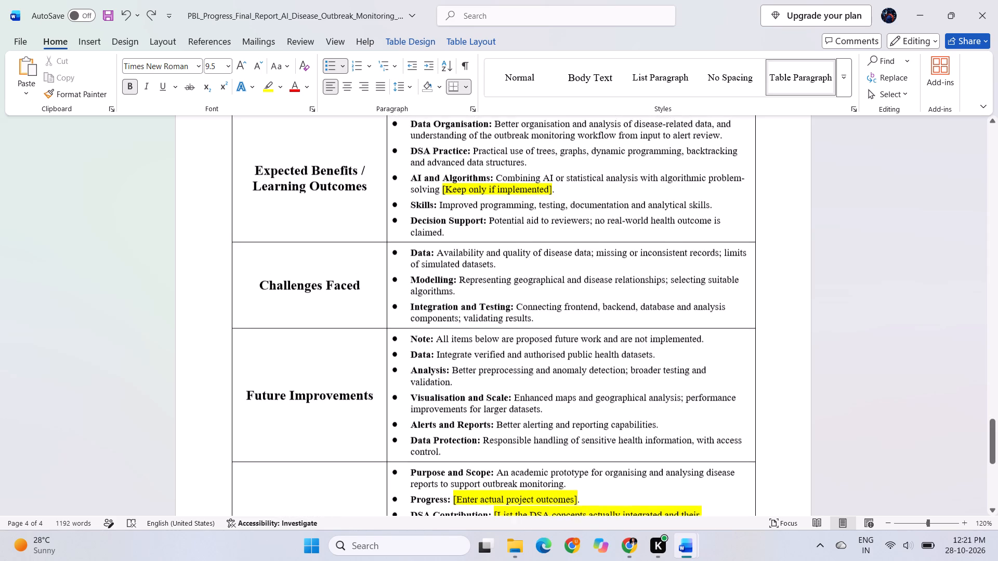
scroll(496, 260, "up", 1)
left_click_drag(560, 209, 544, 211)
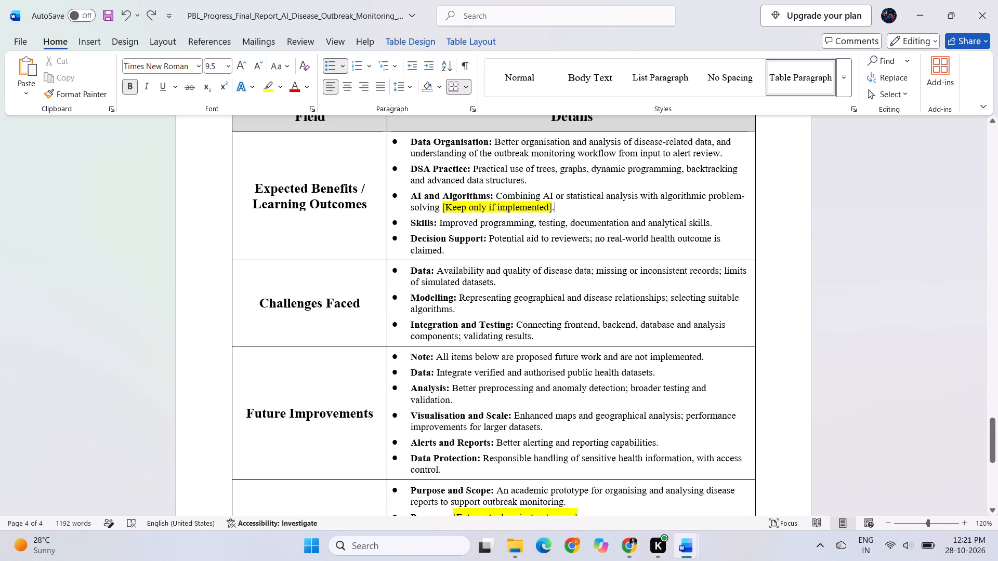
left_click_drag(544, 211, 443, 209)
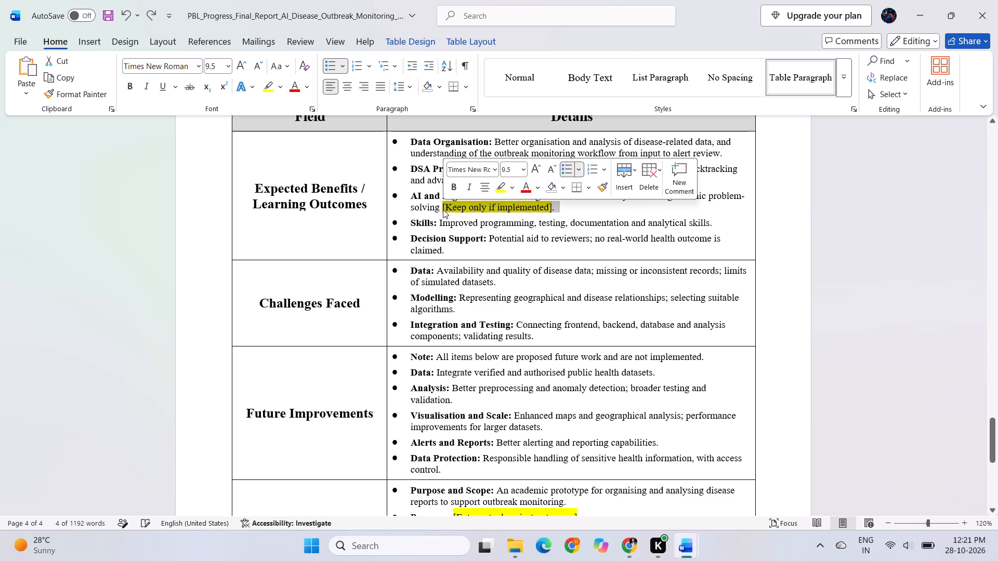
key("BackSpace")
key("BackSpace")
key("period")
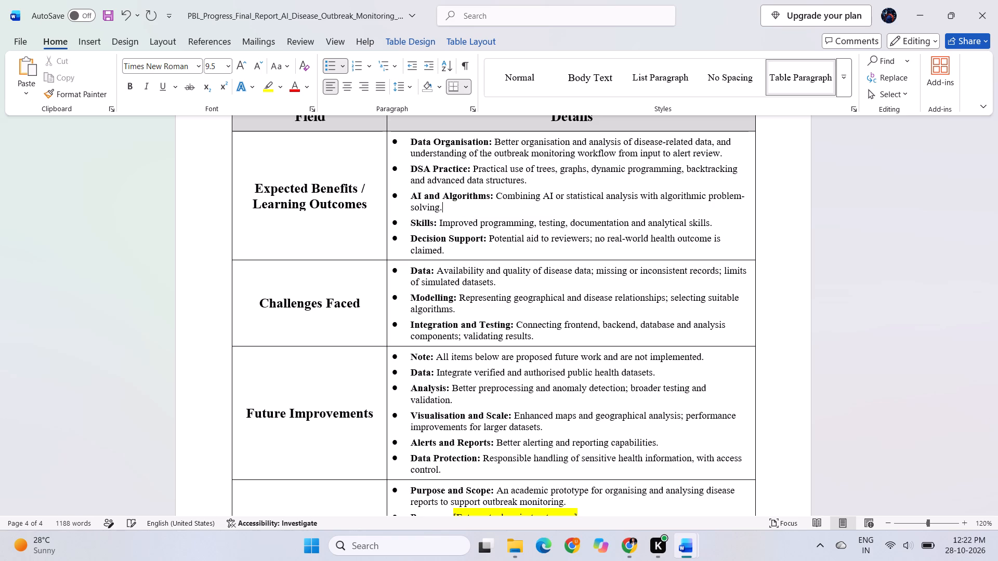
Review the remaining highlighted placeholders from the module statuses and Final Integrated Solution row through to the Conclusion and Appendix rows.
scroll(535, 229, "up", 1)
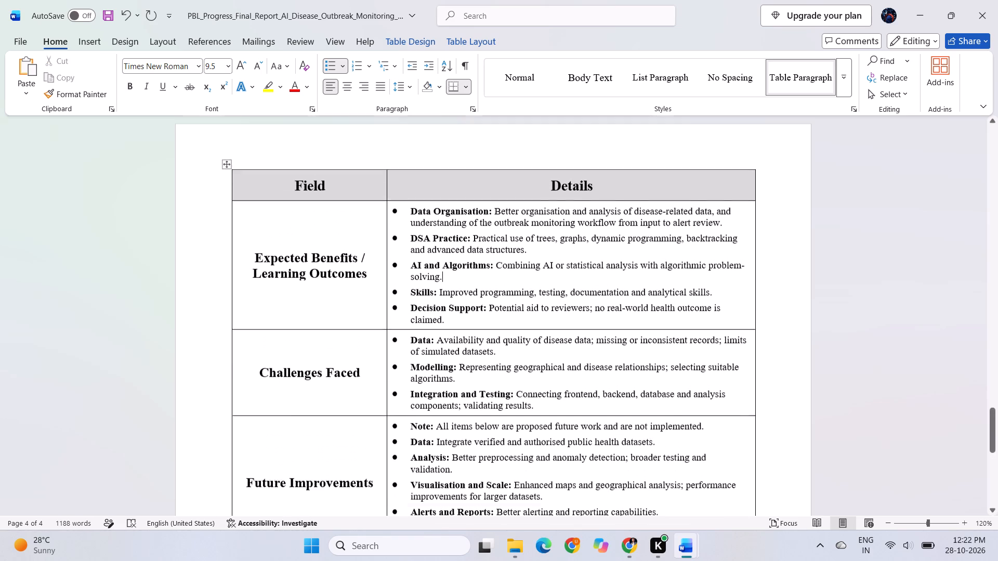
scroll(535, 229, "up", 2)
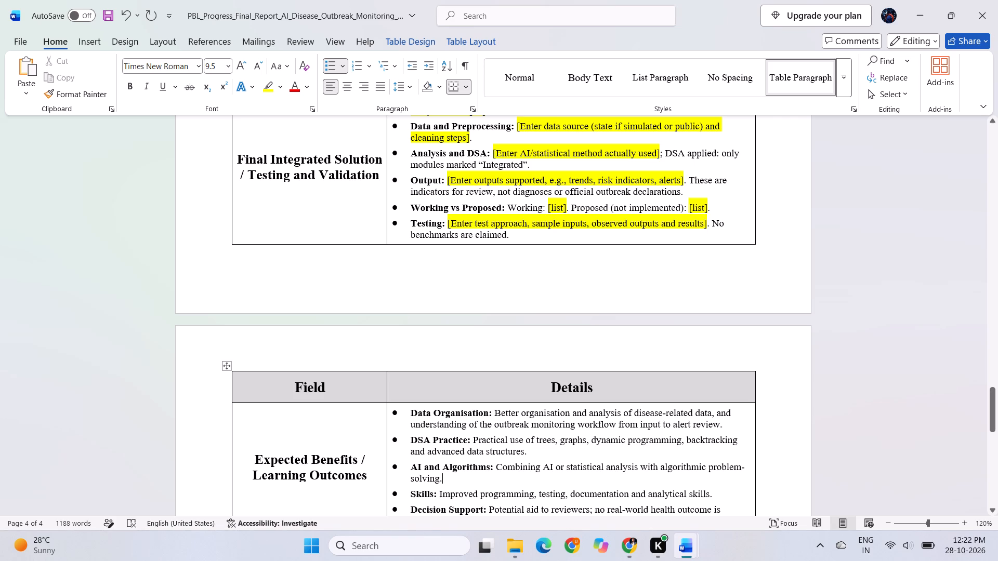
scroll(519, 235, "up", 1)
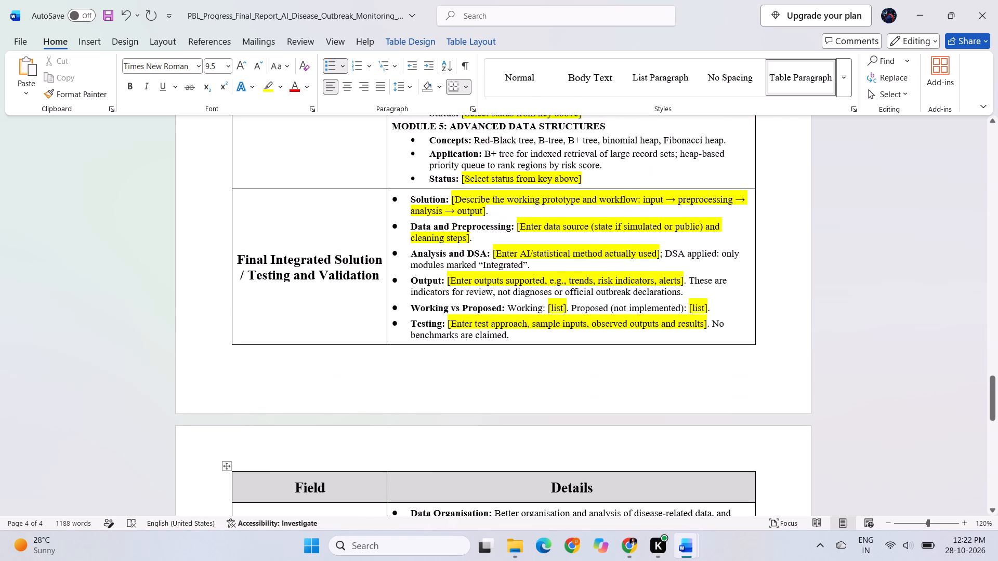
scroll(519, 235, "up", 2)
scroll(519, 235, "down", 1)
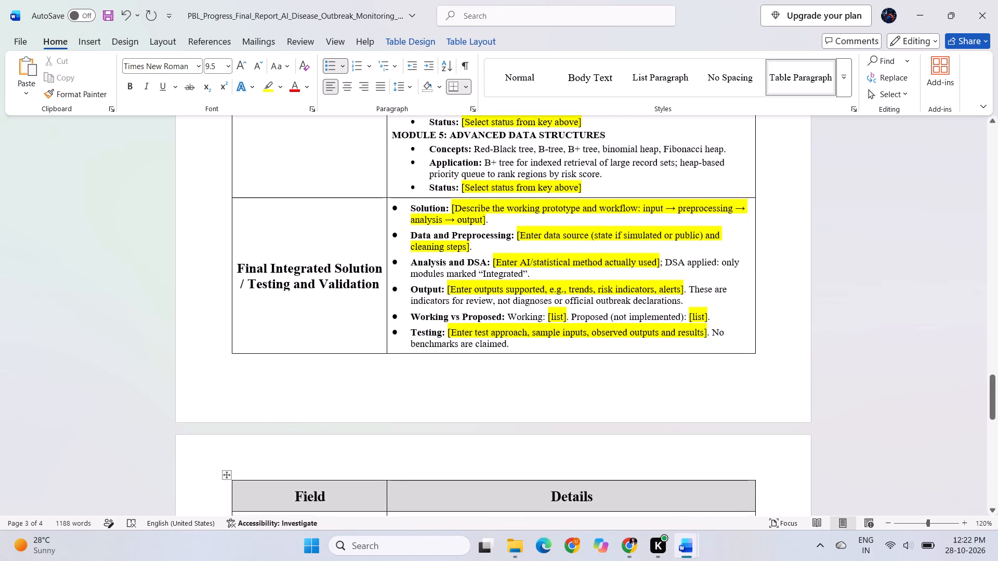
scroll(519, 235, "down", 3)
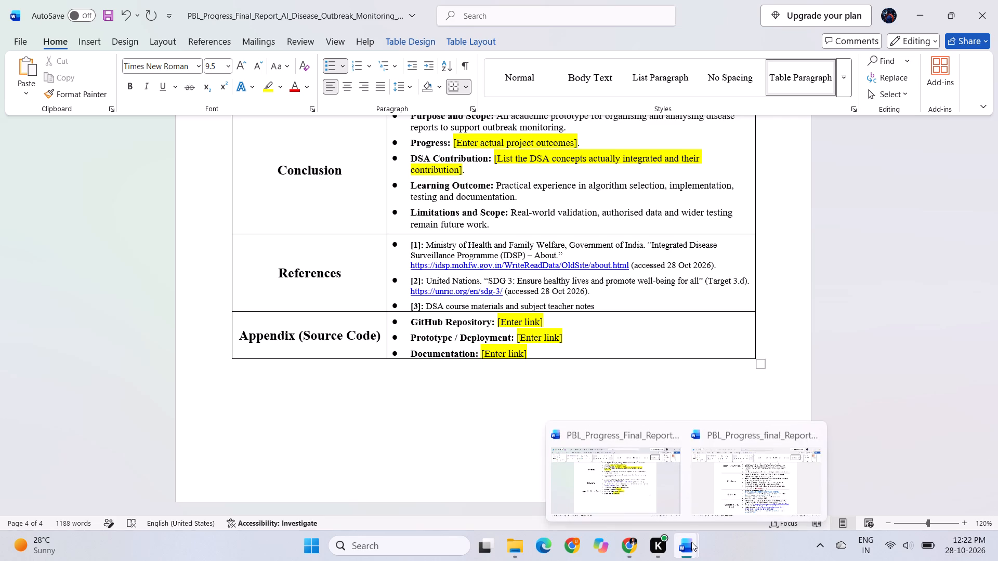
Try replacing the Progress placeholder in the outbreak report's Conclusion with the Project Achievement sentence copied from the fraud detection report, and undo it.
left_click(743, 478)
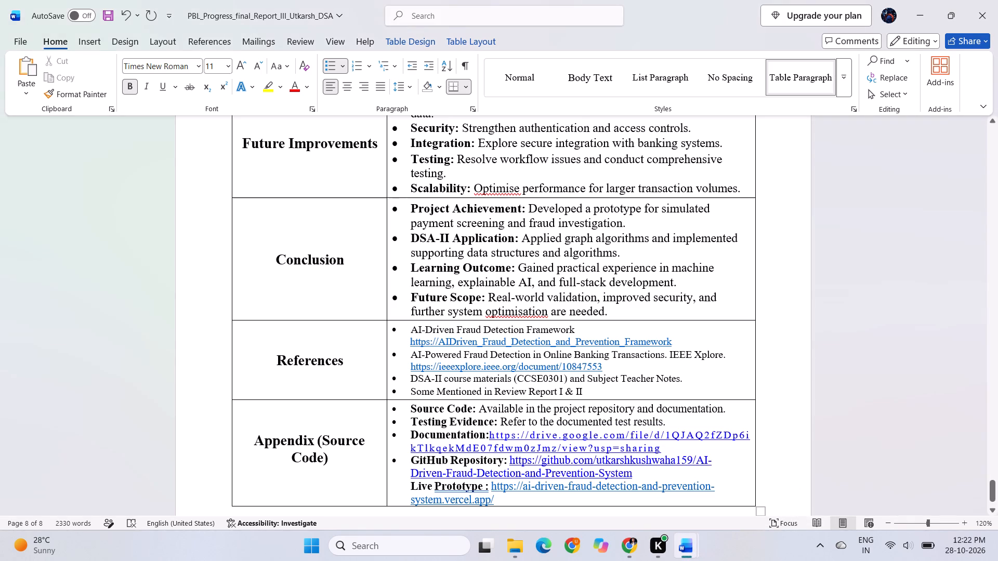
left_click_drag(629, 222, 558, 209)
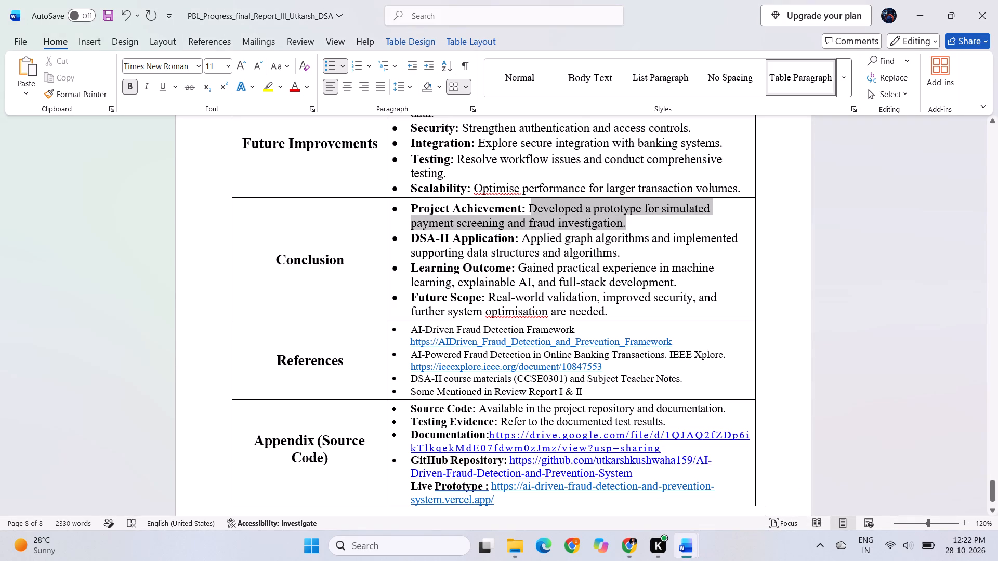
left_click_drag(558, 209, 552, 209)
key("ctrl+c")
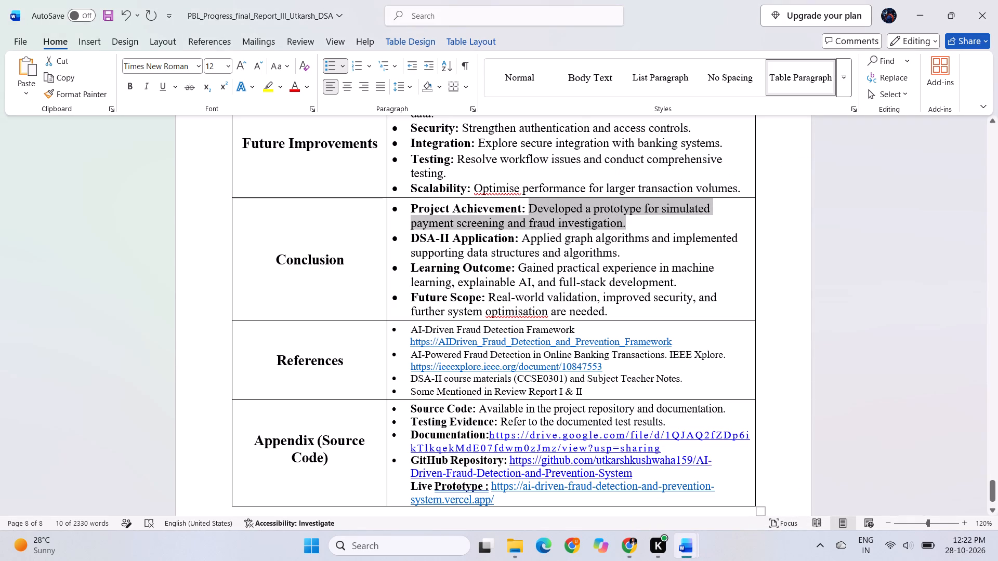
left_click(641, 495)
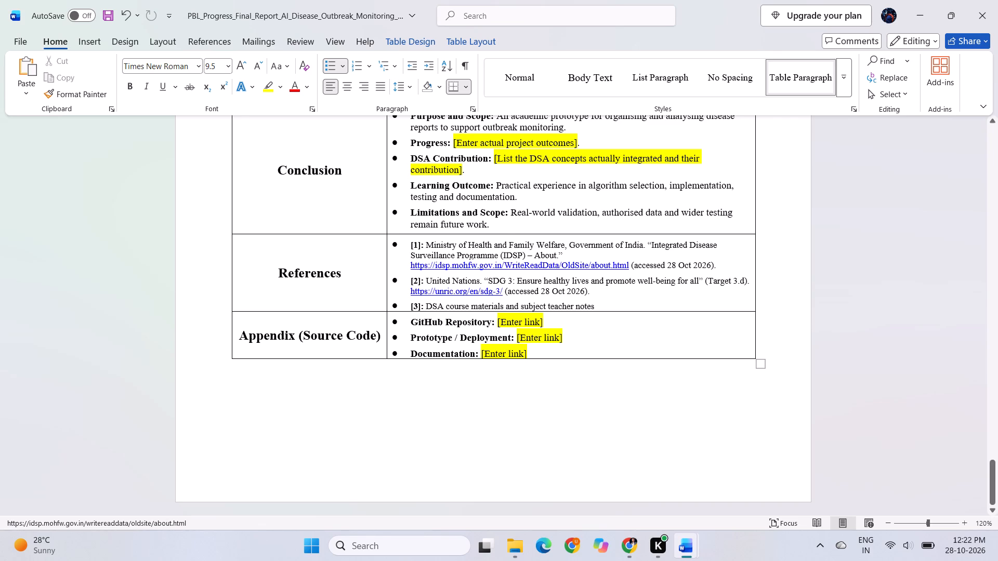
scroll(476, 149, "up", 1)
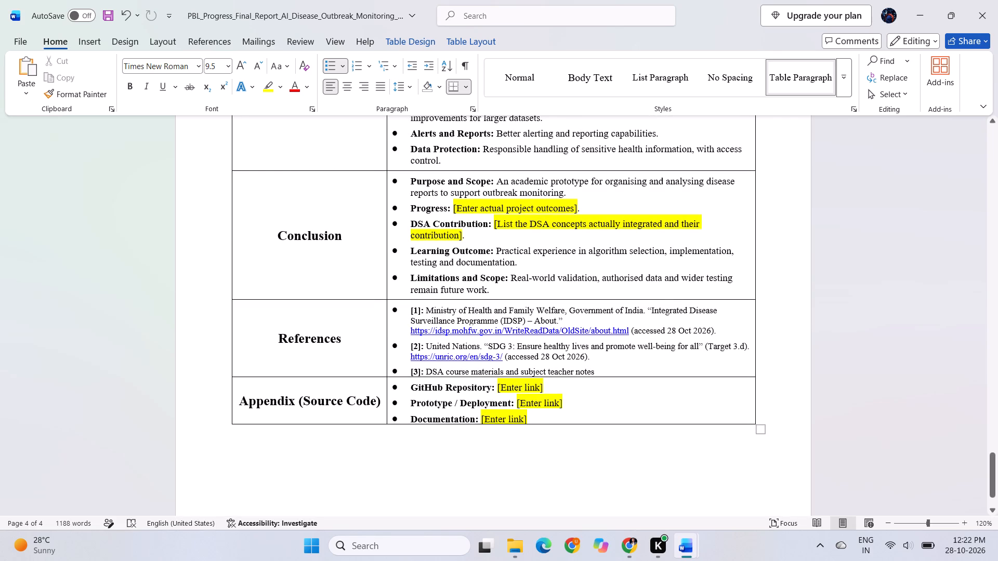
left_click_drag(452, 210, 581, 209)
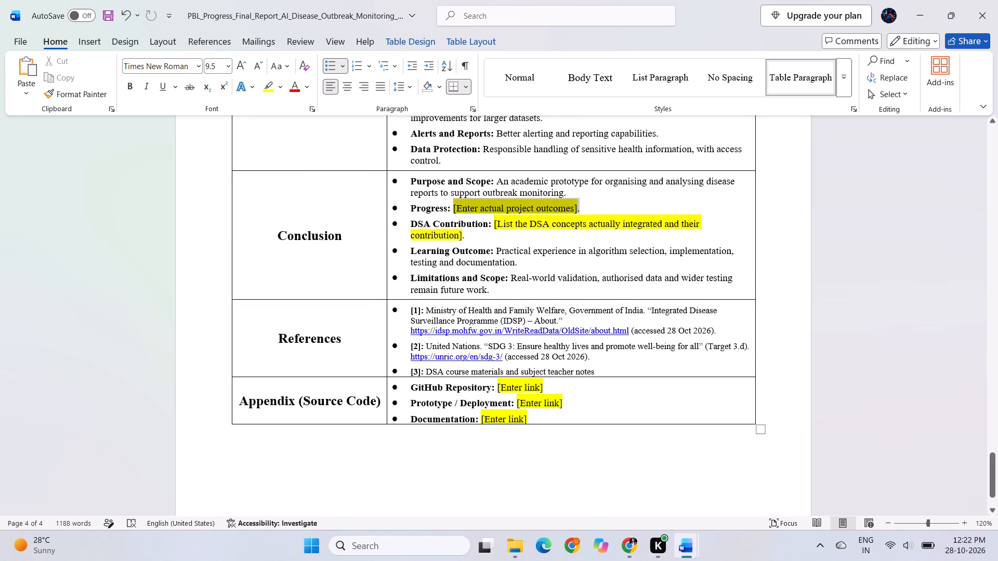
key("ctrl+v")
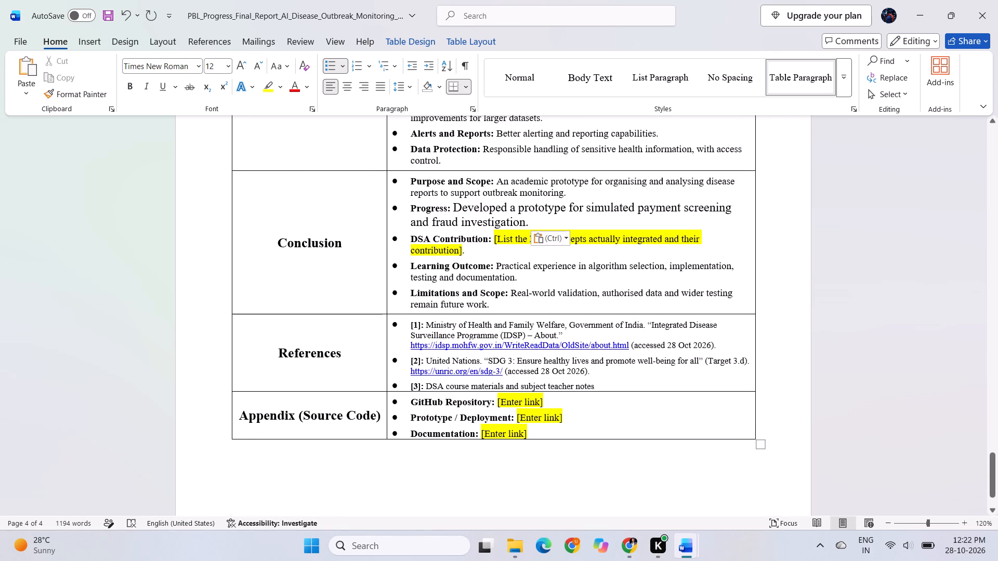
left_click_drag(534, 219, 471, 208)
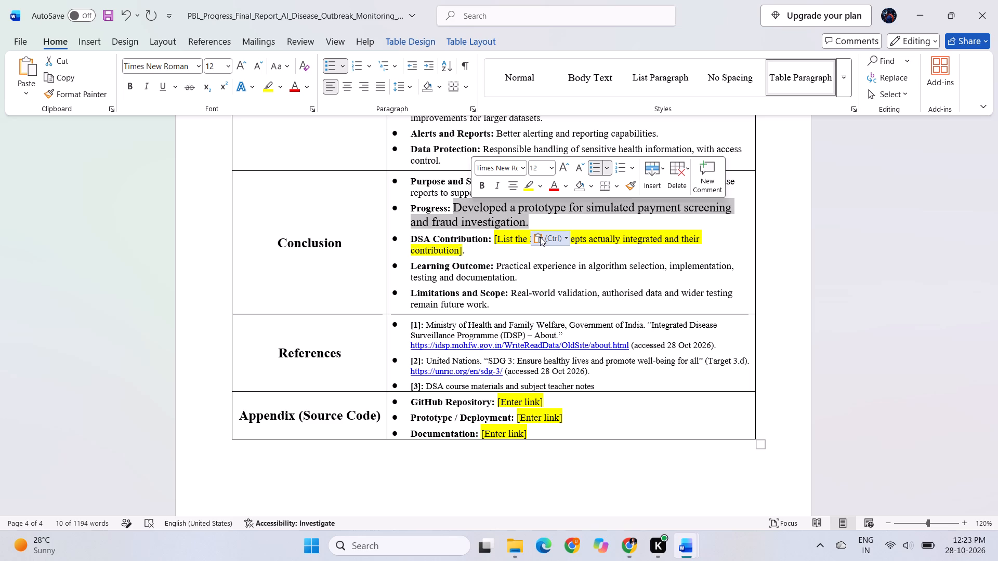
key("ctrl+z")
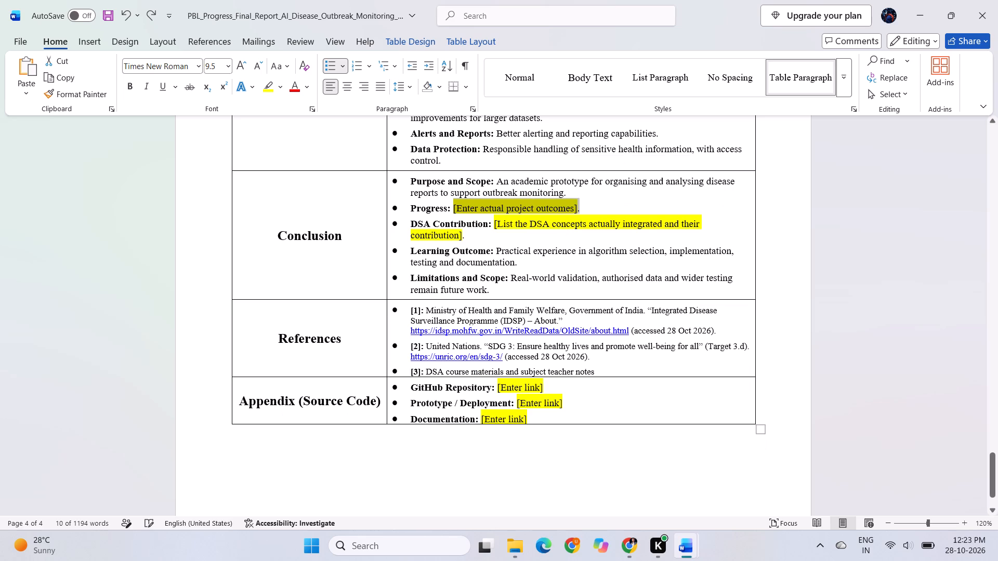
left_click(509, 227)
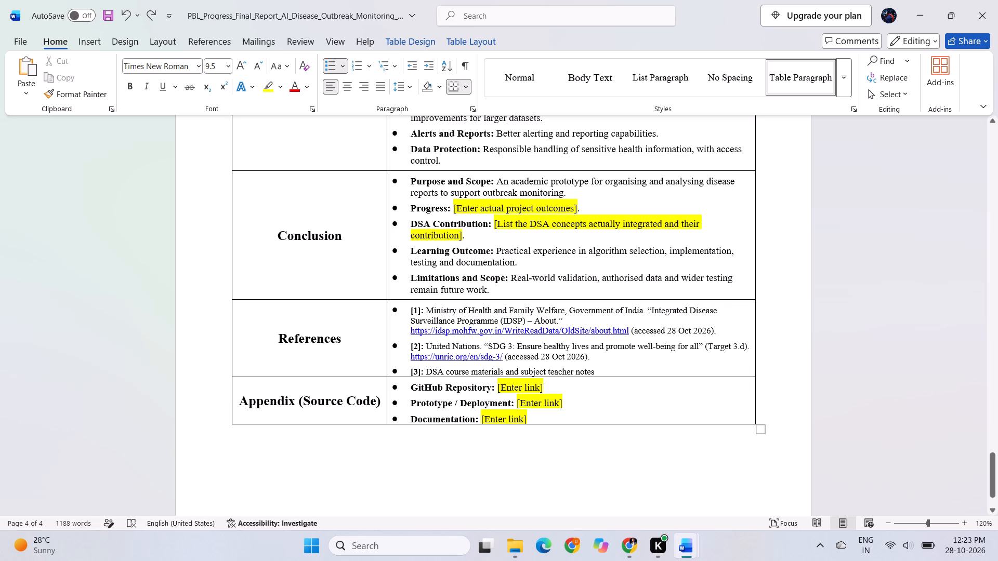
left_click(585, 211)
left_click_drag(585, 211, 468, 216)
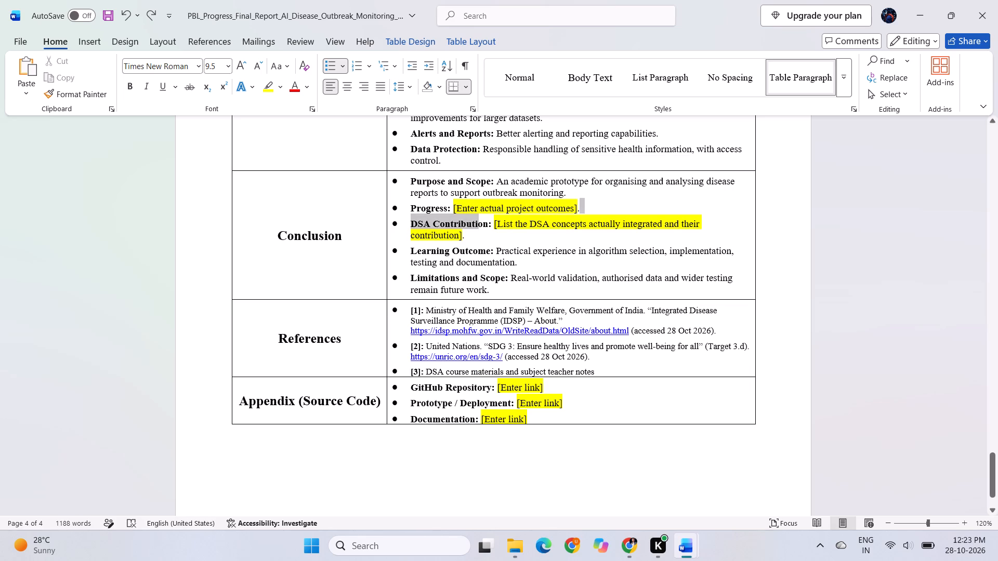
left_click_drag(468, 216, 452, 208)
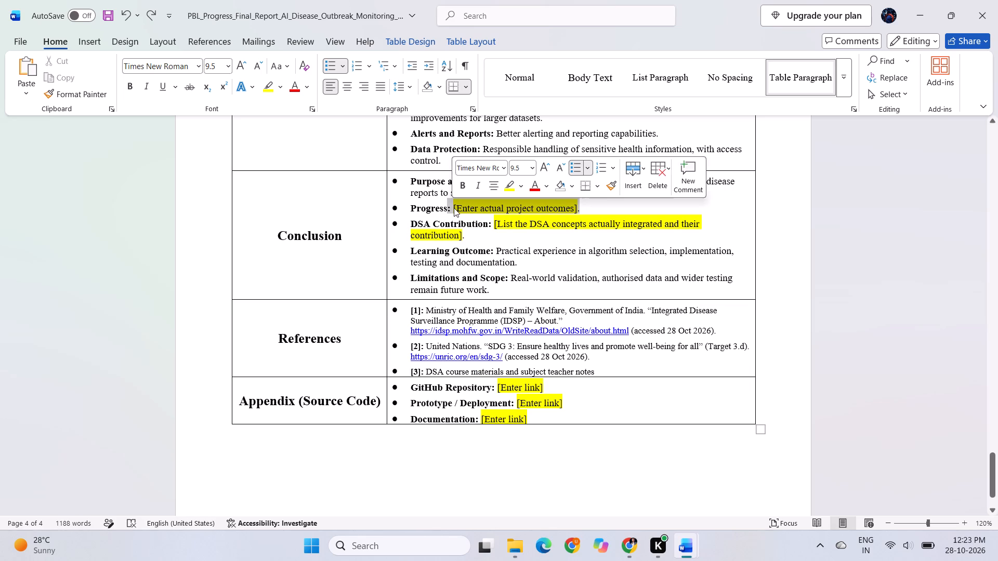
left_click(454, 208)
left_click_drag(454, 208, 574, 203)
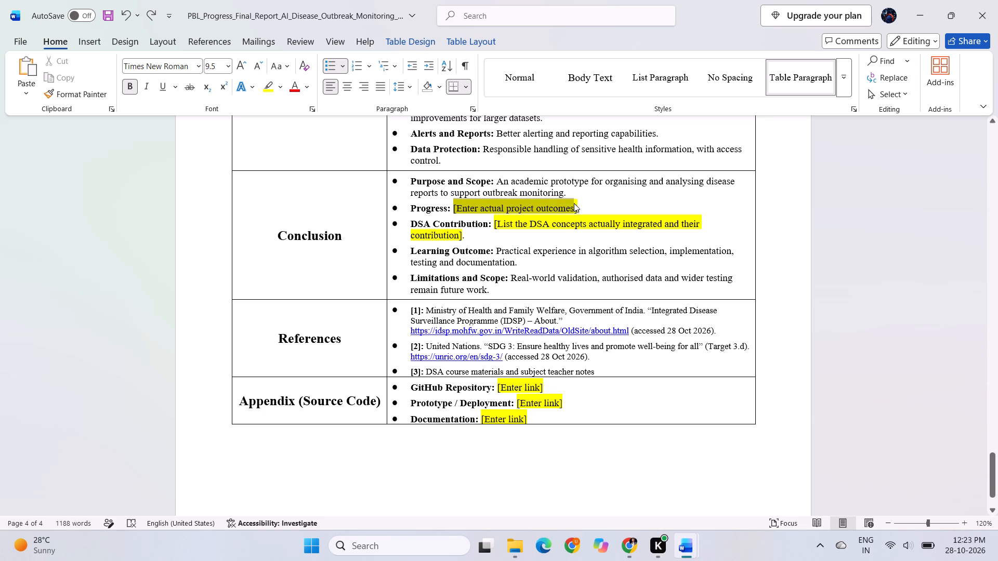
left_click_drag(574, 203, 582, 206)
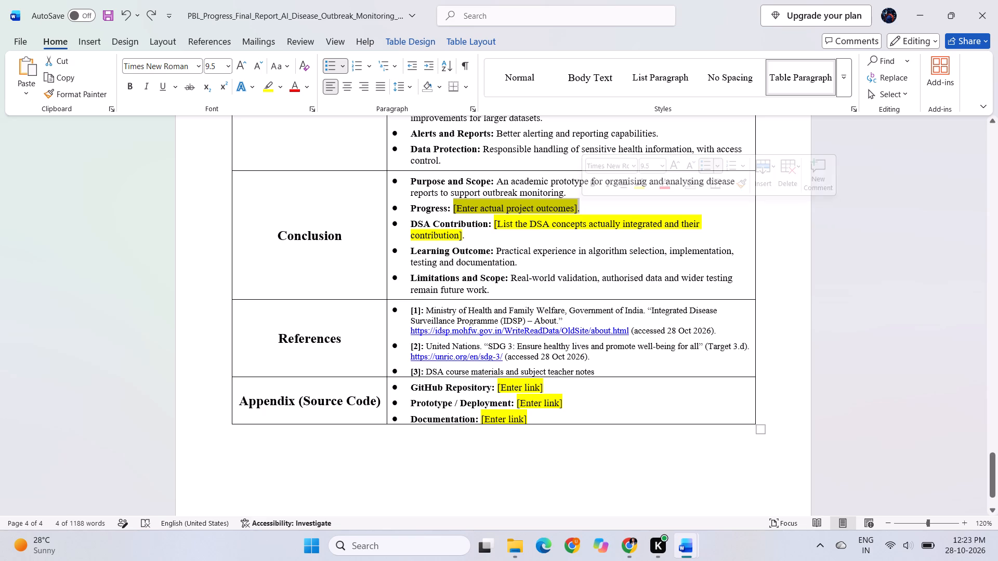
Copy the fraud report's DSA-II Application, Learning Outcome and Future Scope bullets over the outbreak report's Conclusion text from "Progress" through the "Learning Outcome" label.
left_click(737, 501)
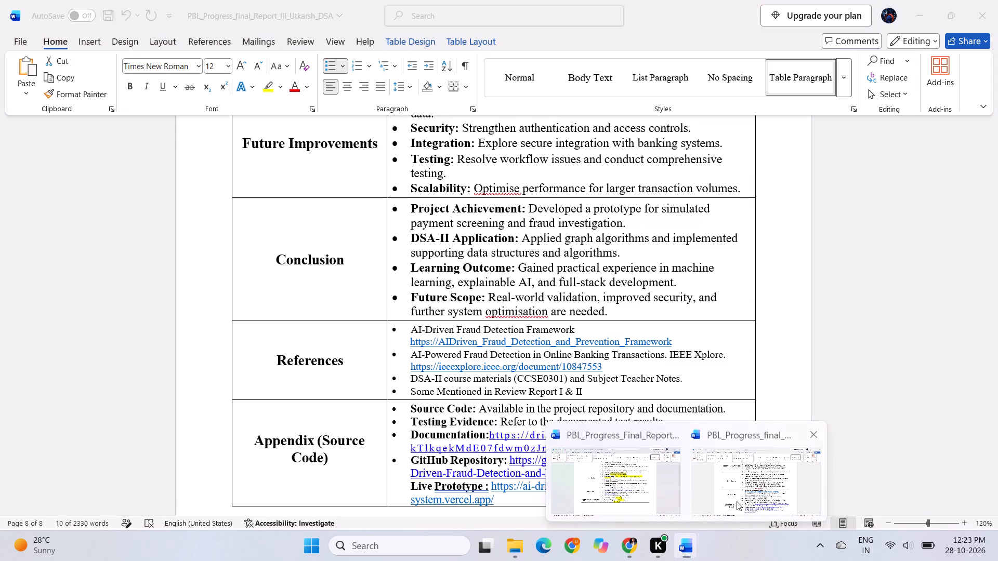
left_click(523, 293)
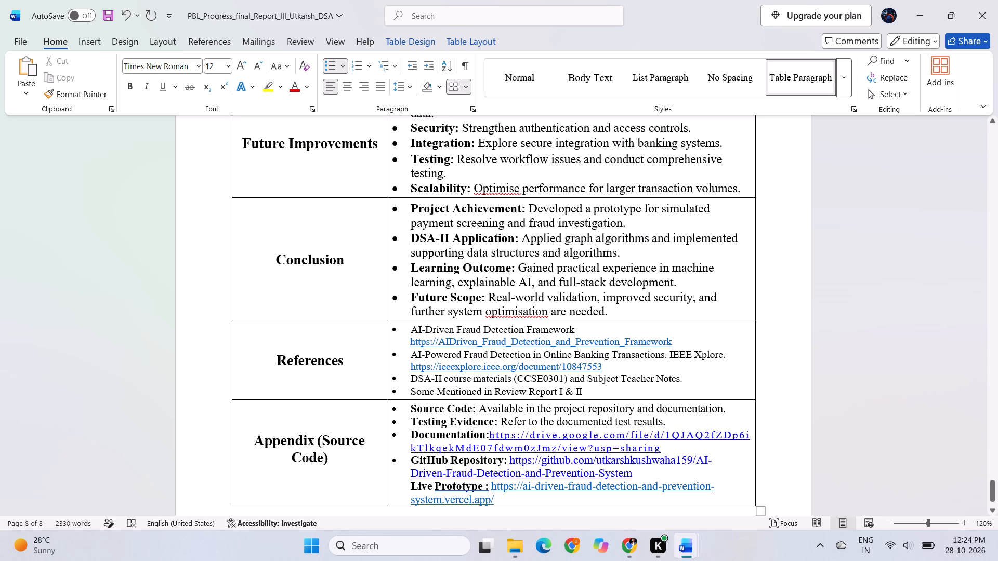
left_click_drag(610, 311, 407, 261)
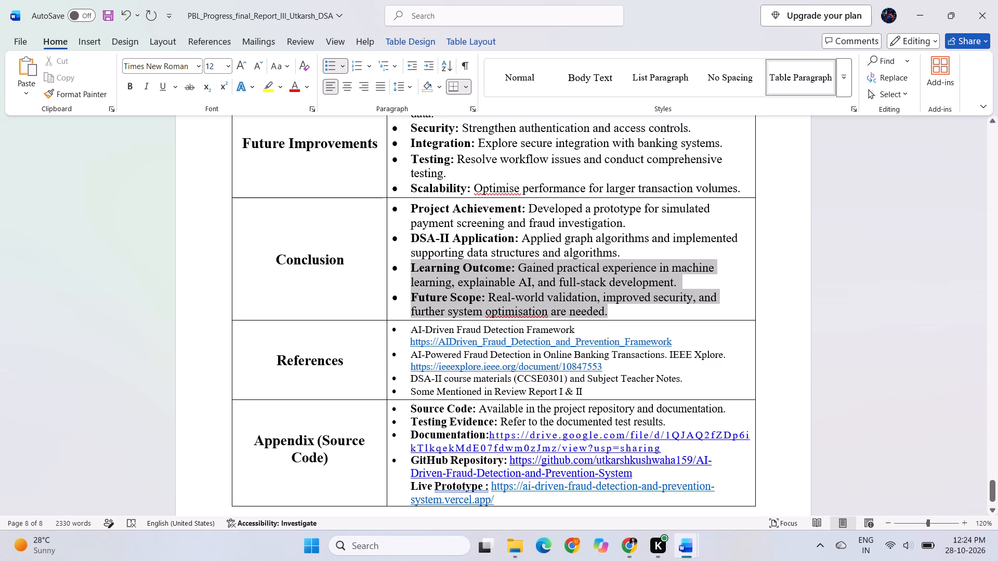
left_click_drag(407, 261, 408, 236)
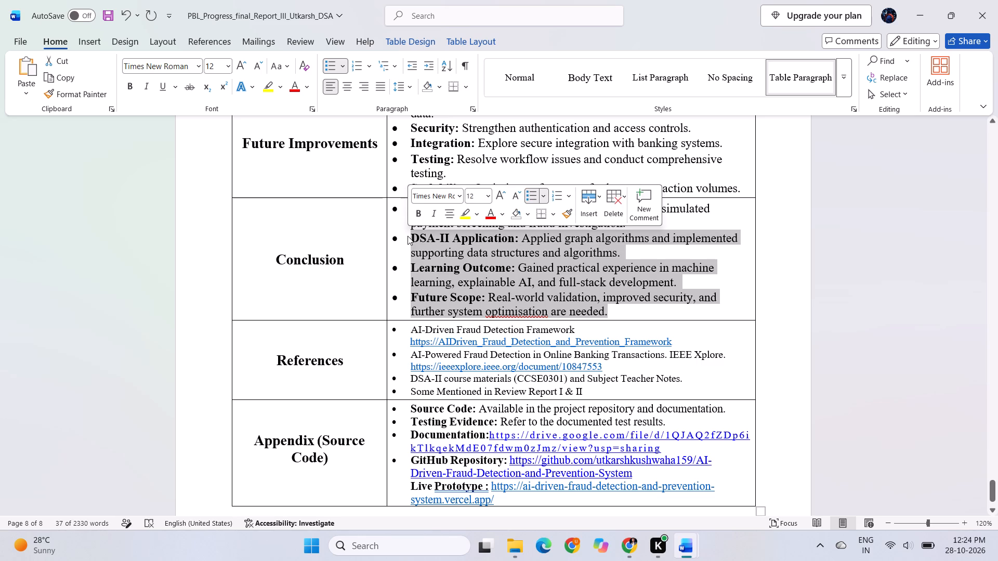
key("ctrl+c")
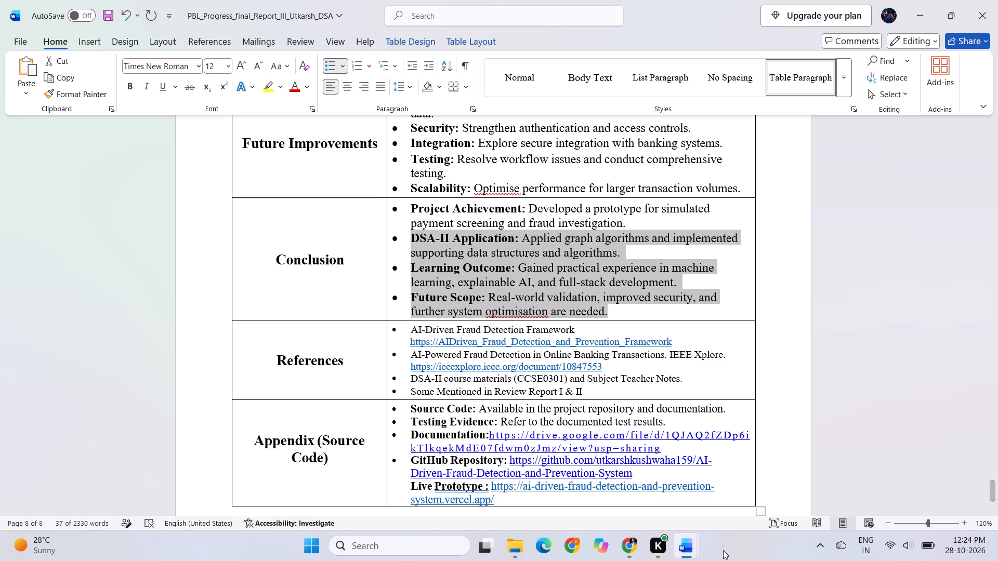
left_click(620, 484)
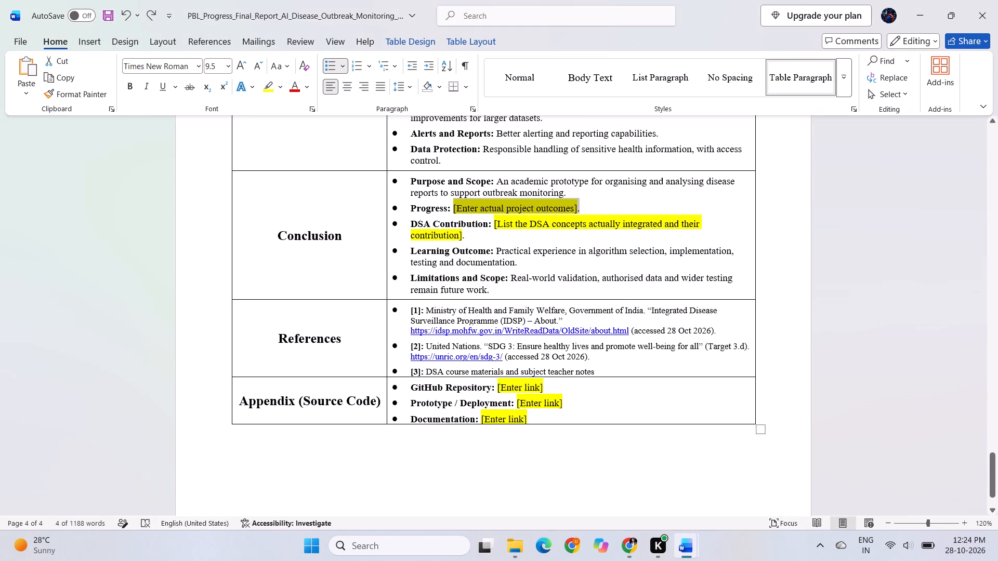
left_click(474, 241)
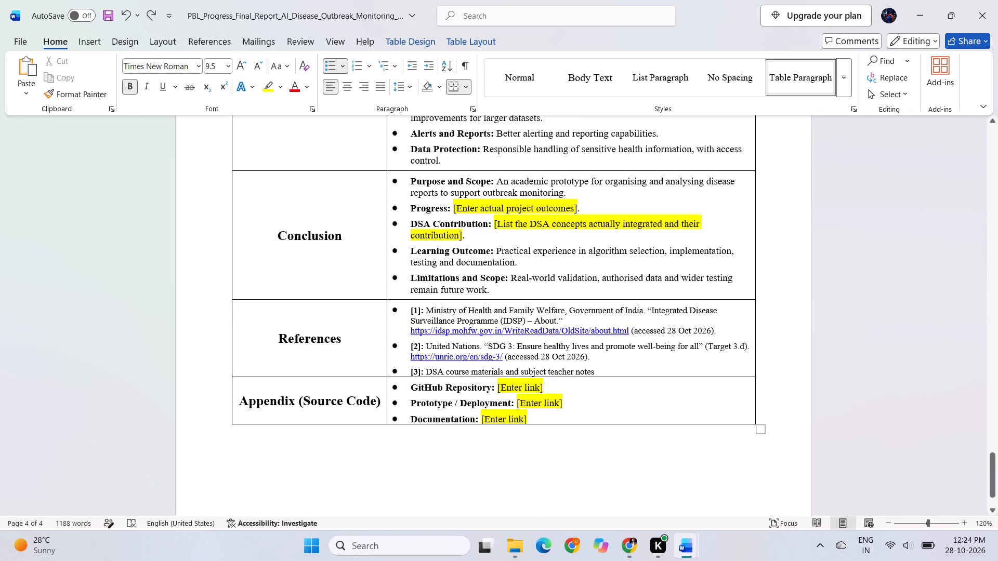
left_click_drag(474, 244, 412, 209)
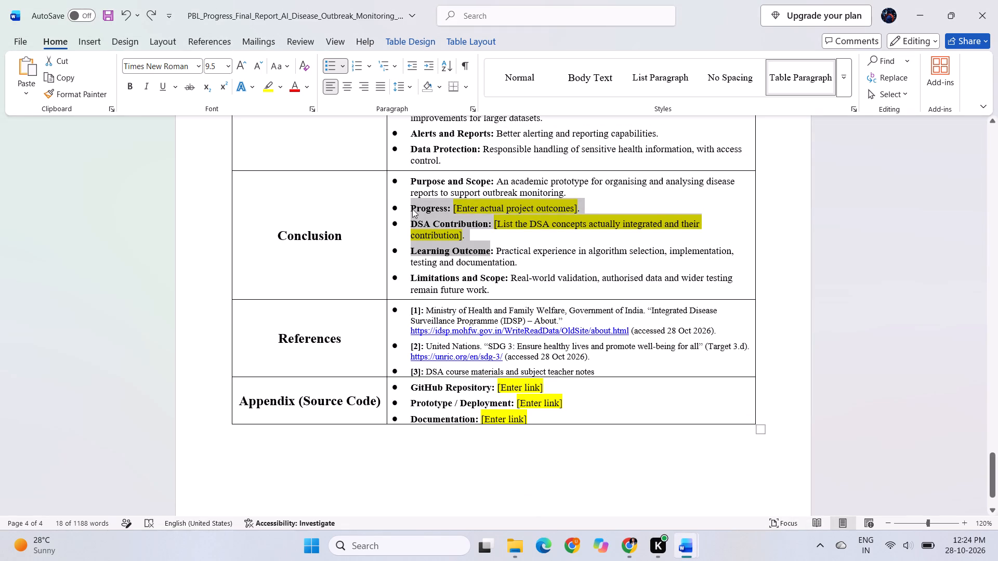
key("ctrl+v")
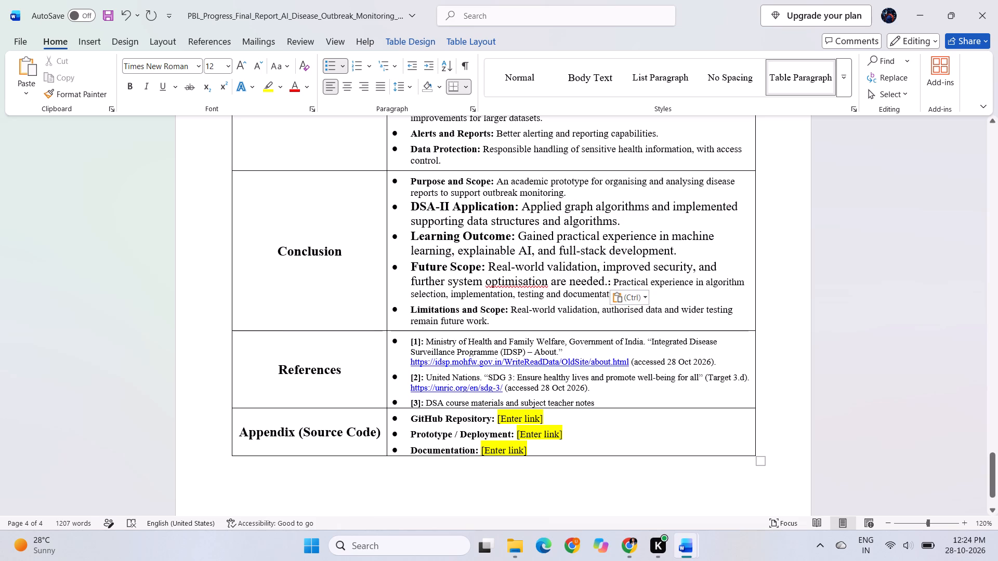
Delete the Limitations and Scope bullet from the Conclusion row, including the empty line it leaves.
left_click_drag(491, 322, 414, 306)
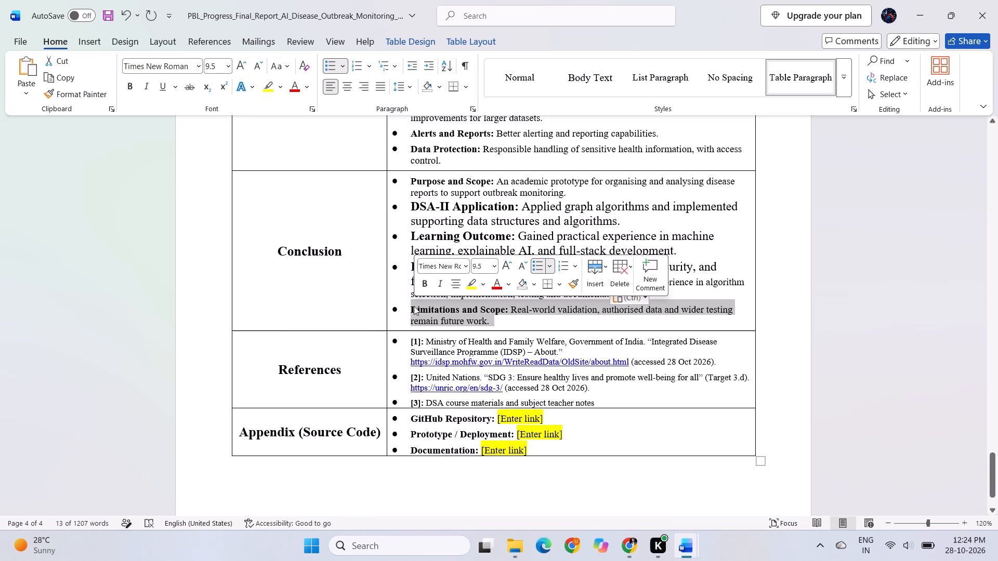
key("BackSpace")
key("BackSpace")
key("BackSpace")
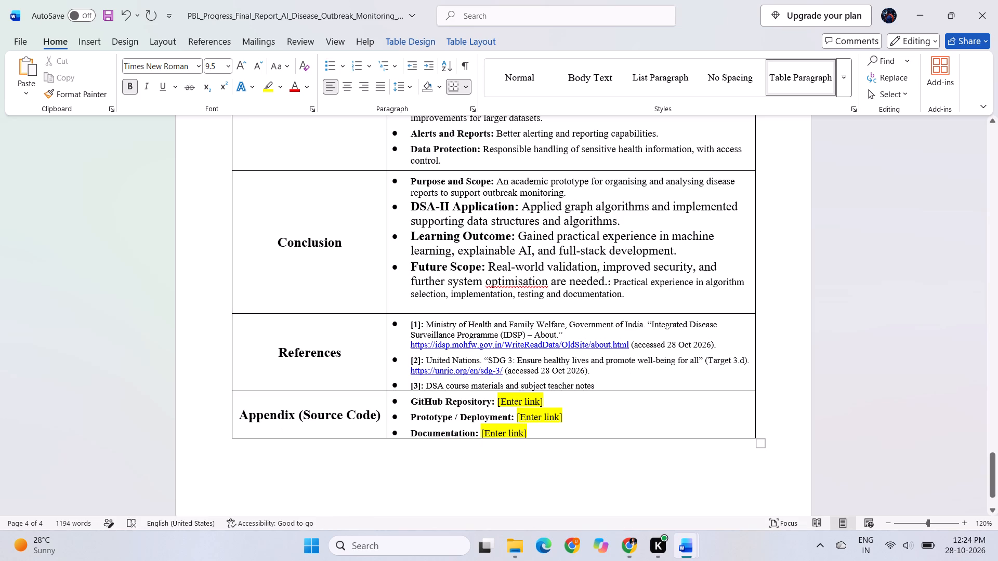
key("BackSpace")
key("BackSpace")
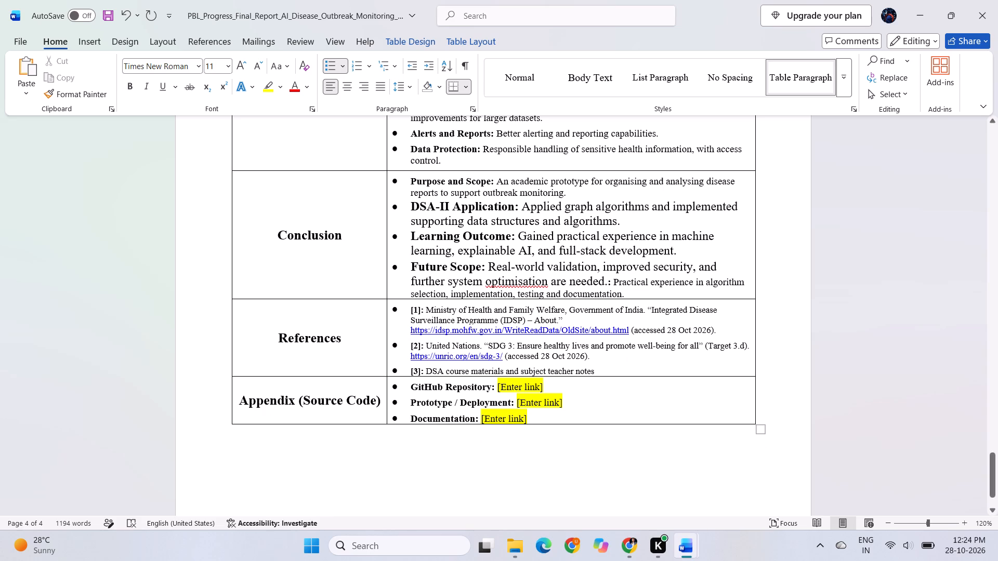
Delete the leftover "Practical experience in algorithm selection..." text and its preceding punctuation, ending the Future Scope bullet at "are needed".
left_click(458, 183)
left_click_drag(611, 280, 623, 292)
left_click(623, 292)
left_click_drag(609, 283, 624, 290)
key("BackSpace")
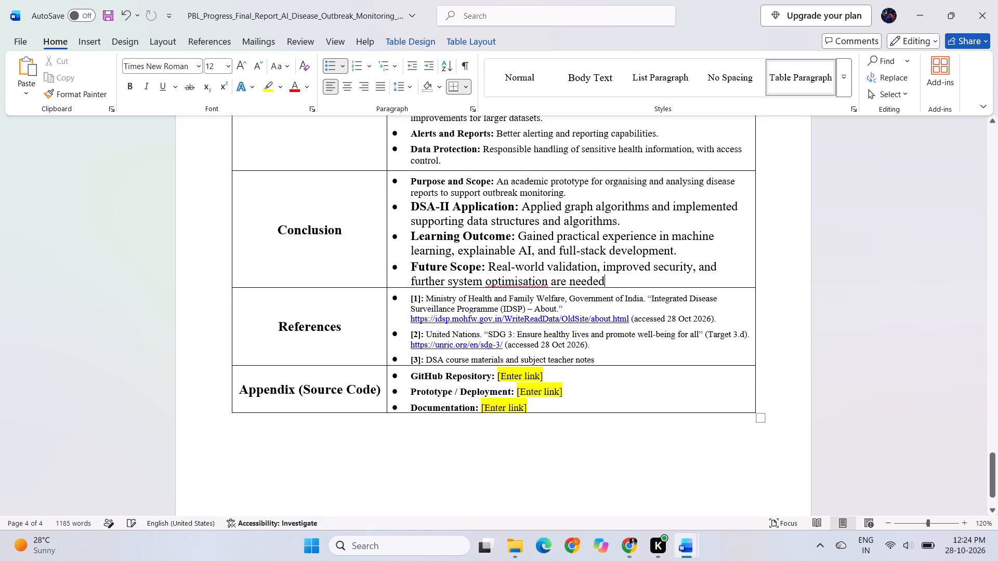
Set the font size of the DSA-II Application, Learning Outcome and Future Scope bullets in the Conclusion row to 9.5.
left_click_drag(611, 279, 413, 204)
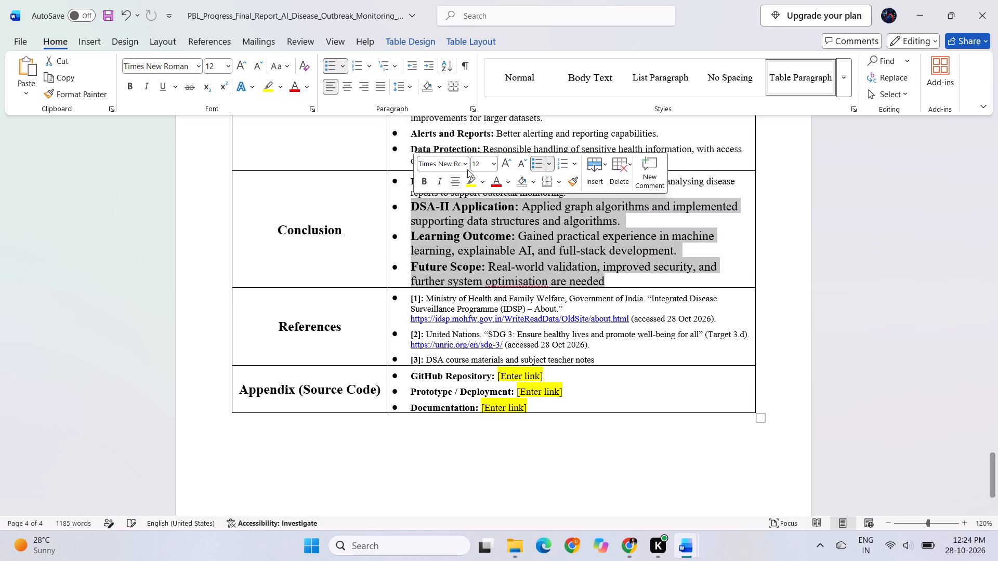
left_click(493, 164)
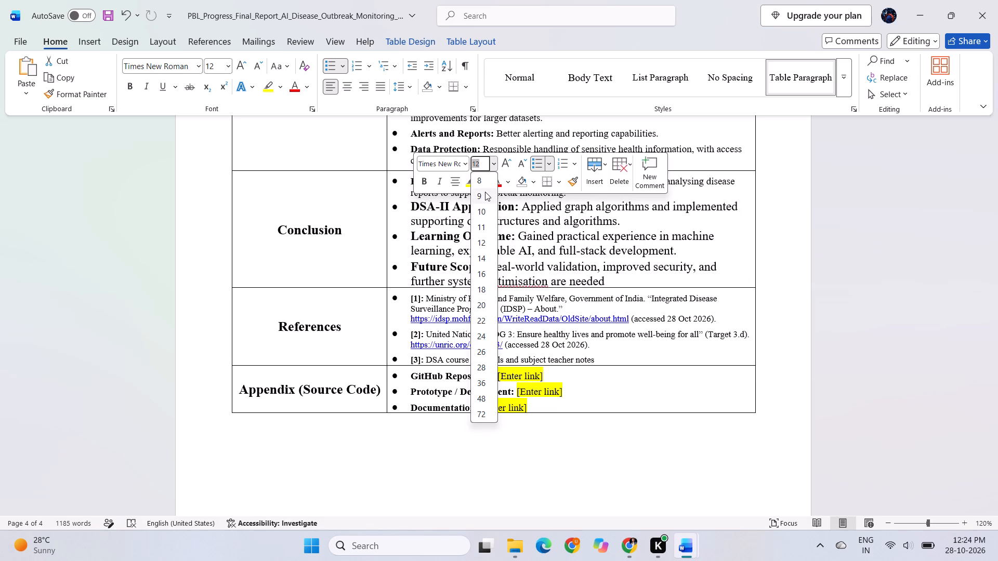
left_click(485, 192)
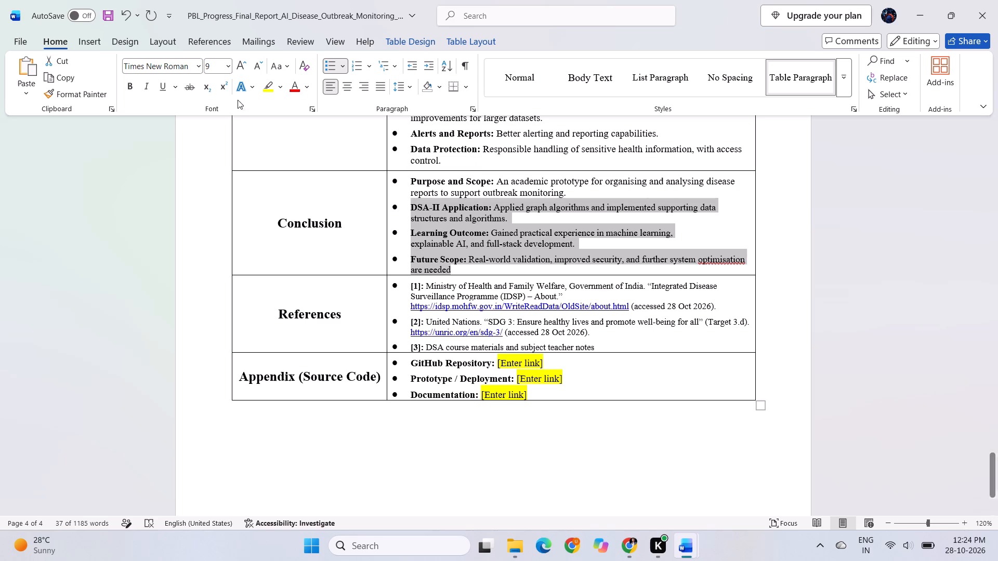
left_click(213, 61)
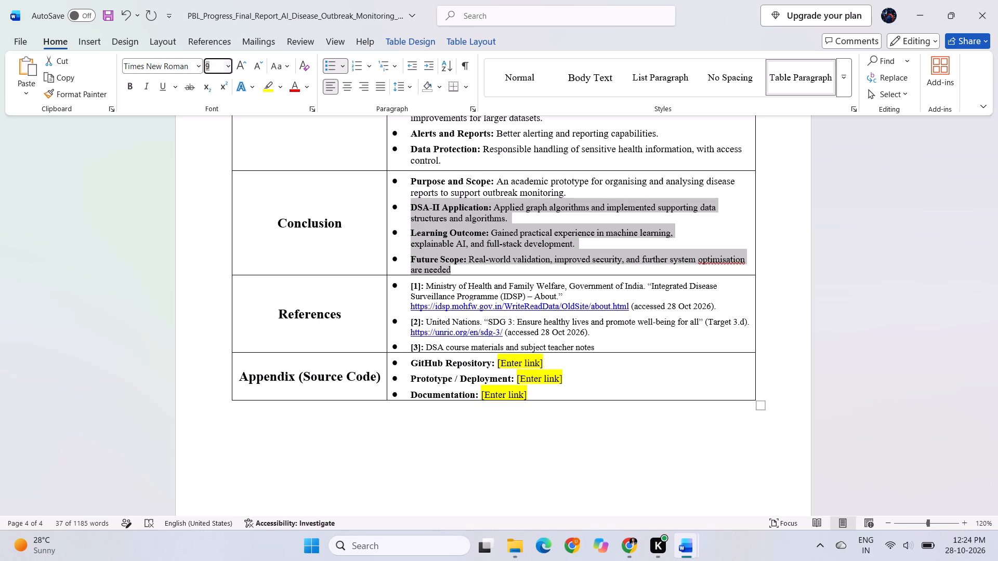
key("period")
key("BackSpace")
type("9.5")
left_click(193, 188)
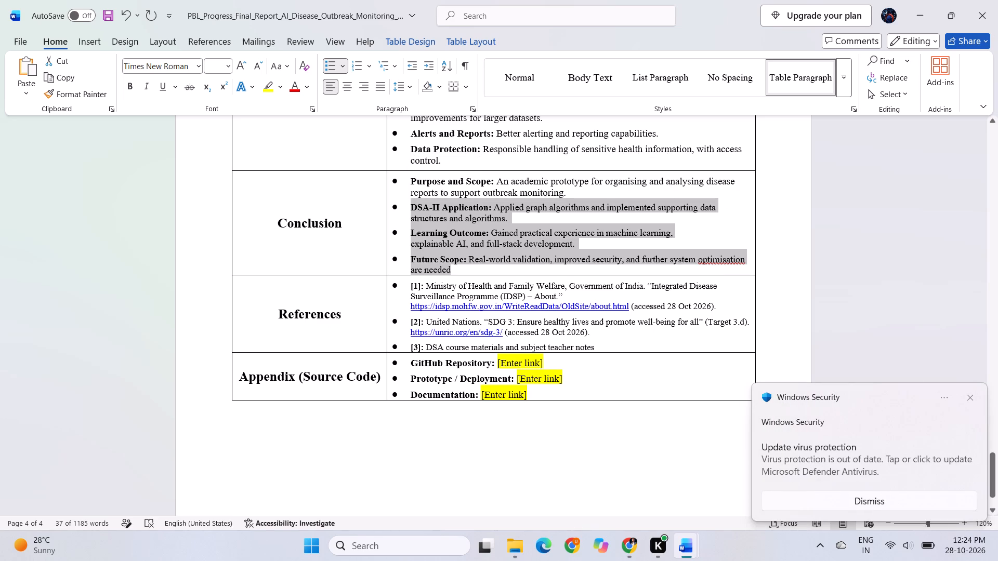
left_click(888, 272)
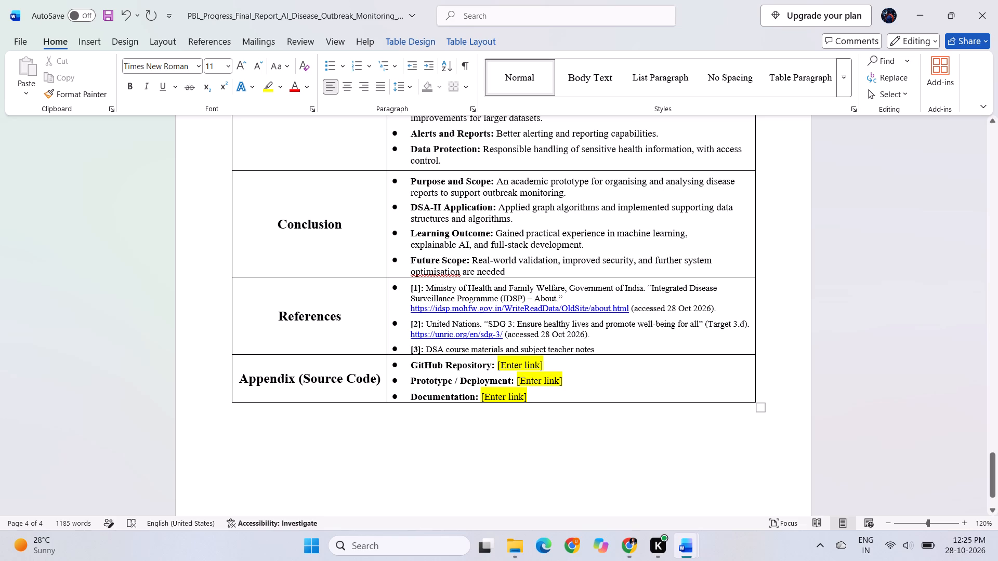
scroll(661, 247, "up", 1)
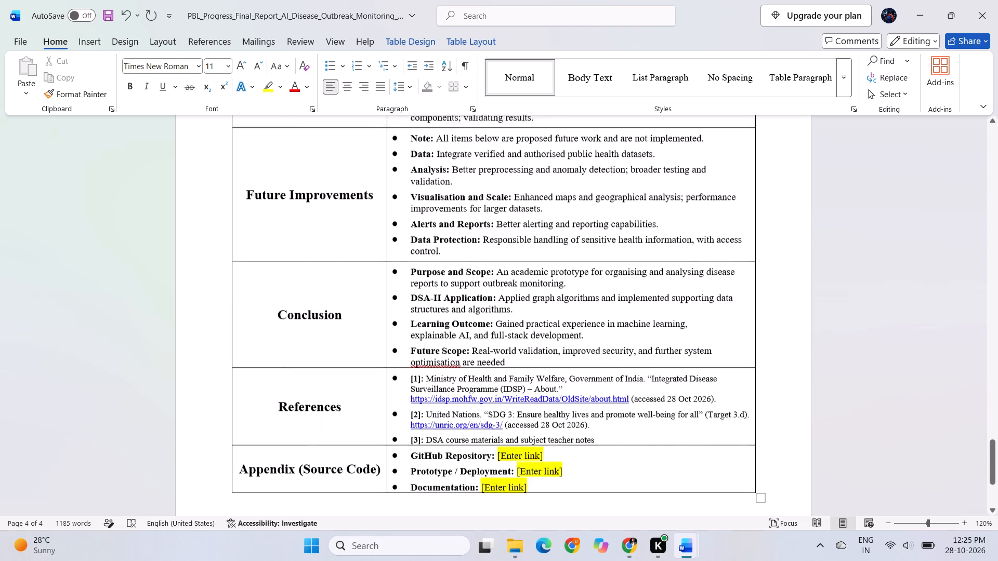
Compare the Final Integrated Solution / Testing and Validation row of the outbreak report with the same row in the fraud detection report.
scroll(661, 247, "up", 1)
scroll(589, 269, "up", 3)
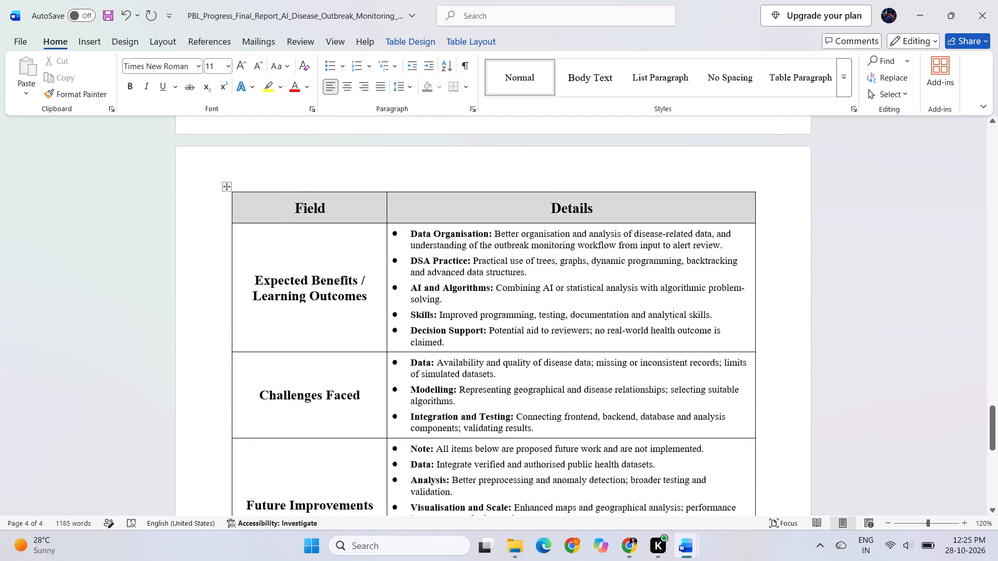
scroll(589, 269, "up", 1)
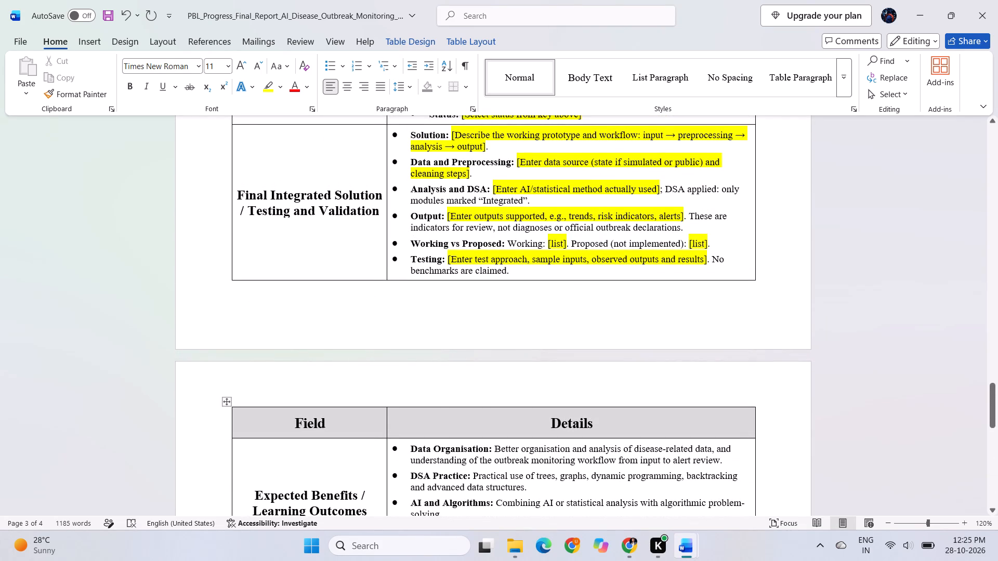
scroll(529, 280, "up", 1)
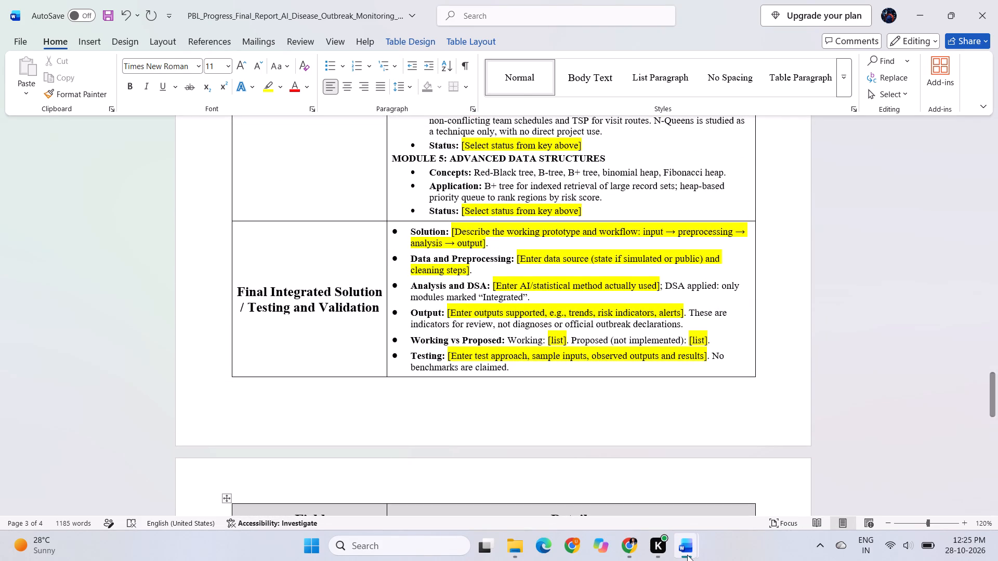
left_click(742, 478)
scroll(618, 316, "up", 3)
left_click(545, 304)
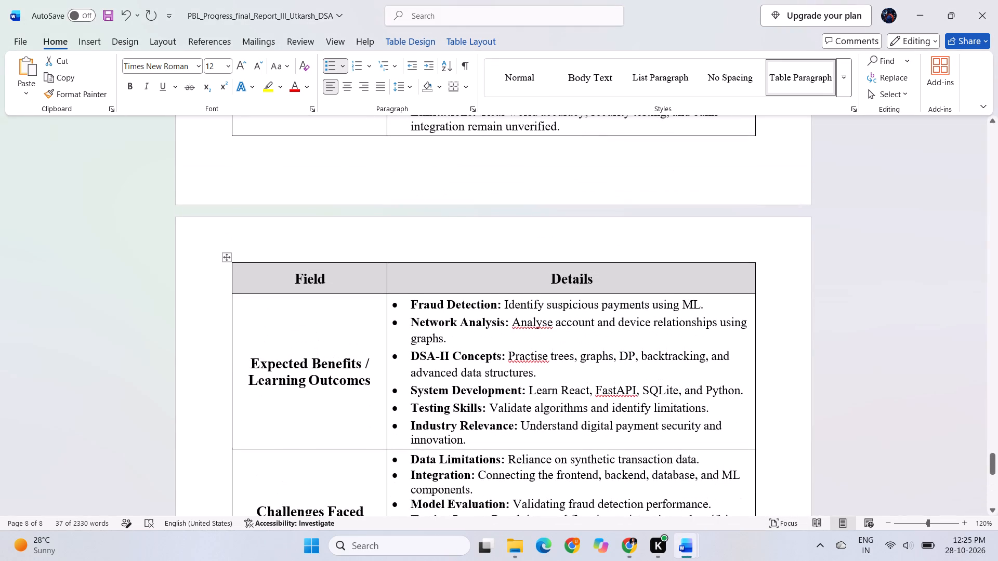
scroll(518, 333, "up", 1)
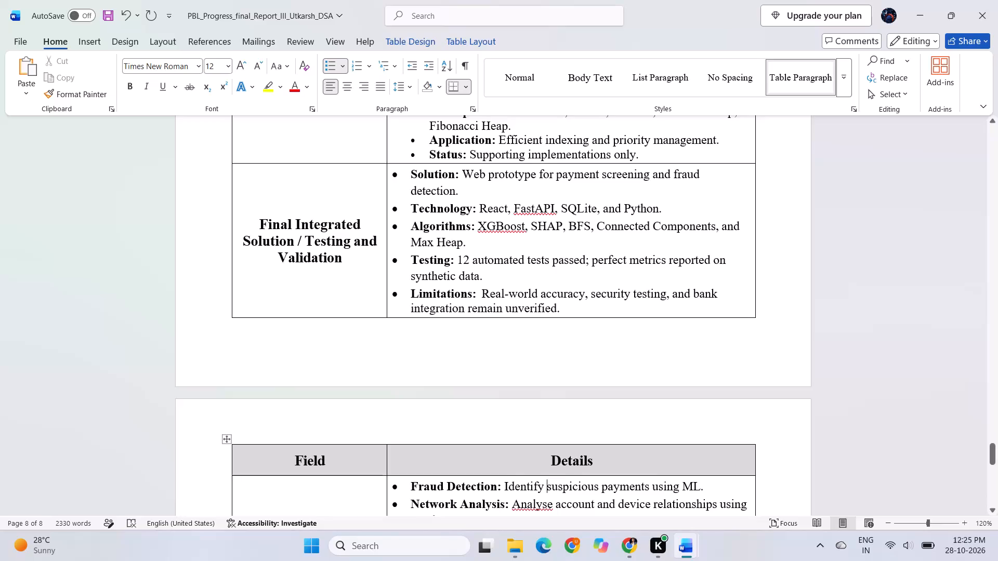
scroll(566, 310, "up", 1)
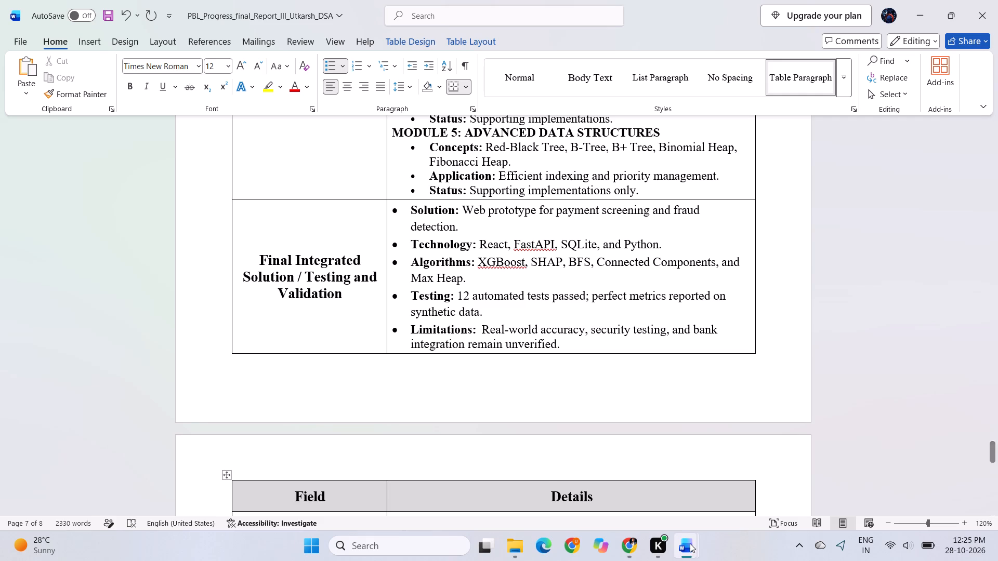
left_click(726, 514)
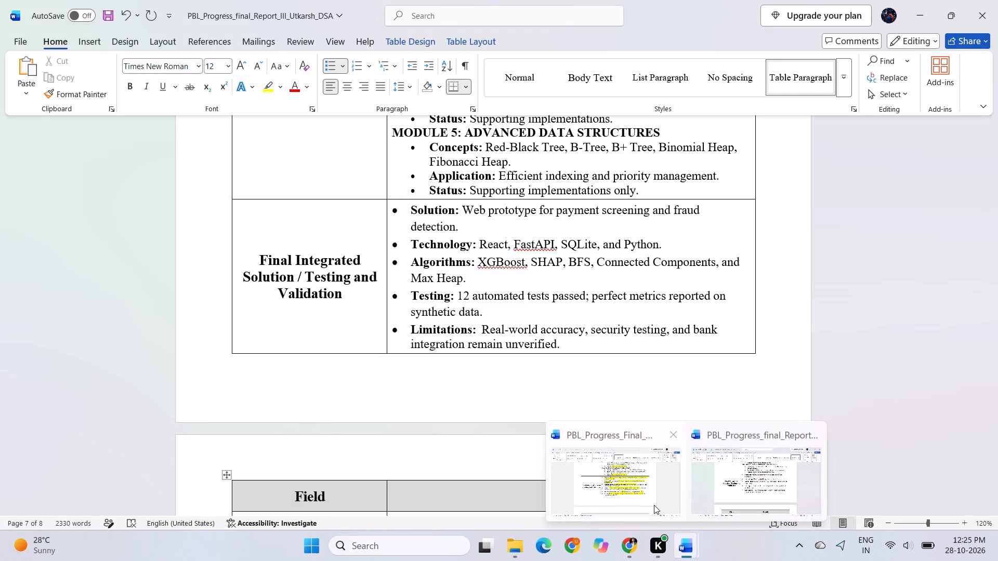
left_click(654, 505)
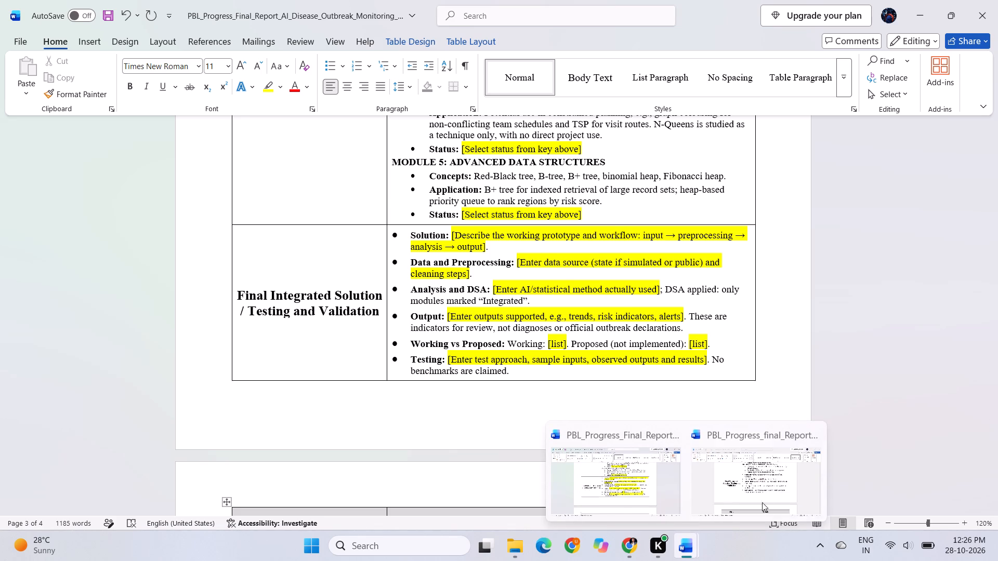
left_click(766, 500)
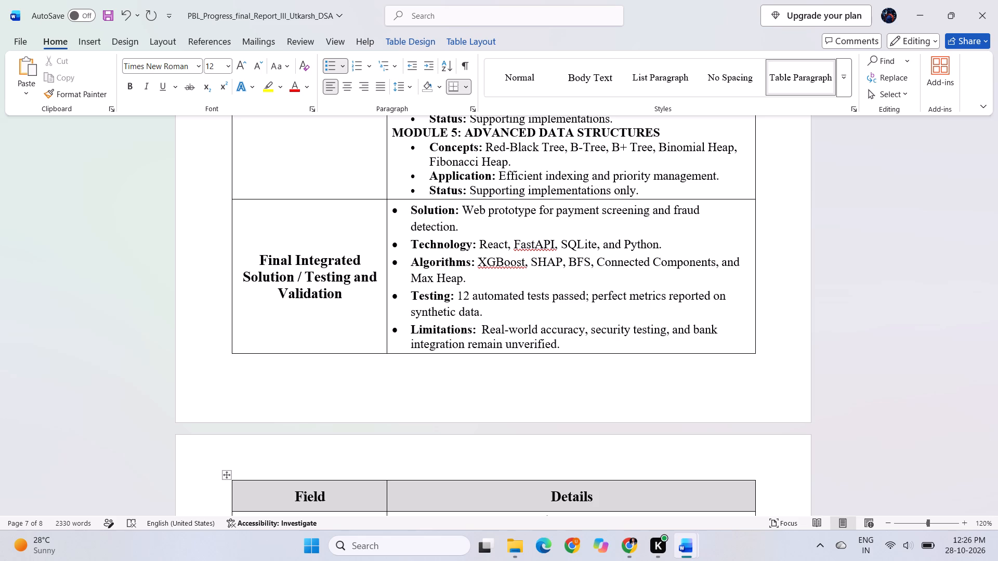
scroll(520, 315, "up", 1)
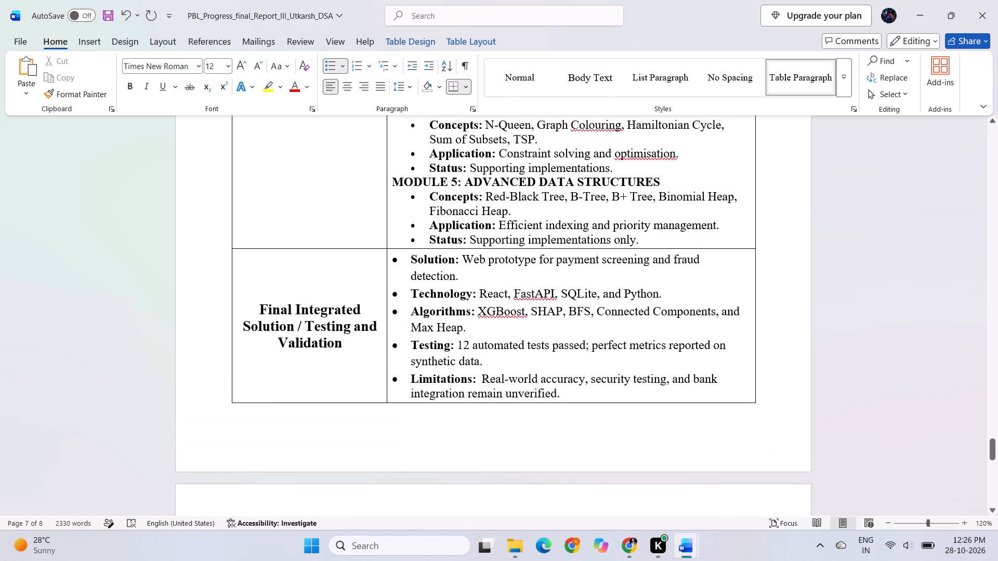
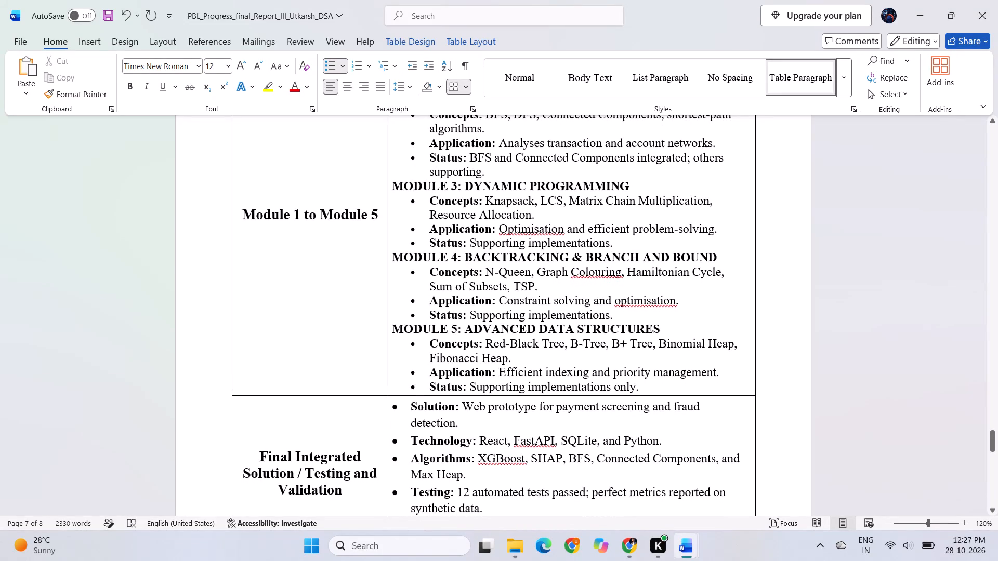
Review the Module 1 to Module 5 and Final Integrated Solution / Testing and Validation rows in the fraud detection report.
scroll(520, 315, "up", 2)
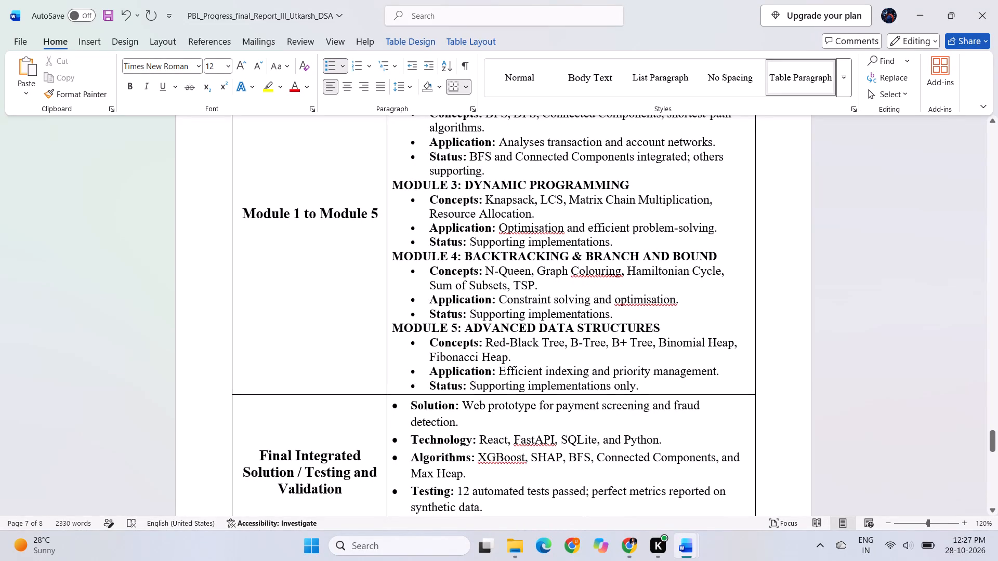
scroll(520, 315, "up", 2)
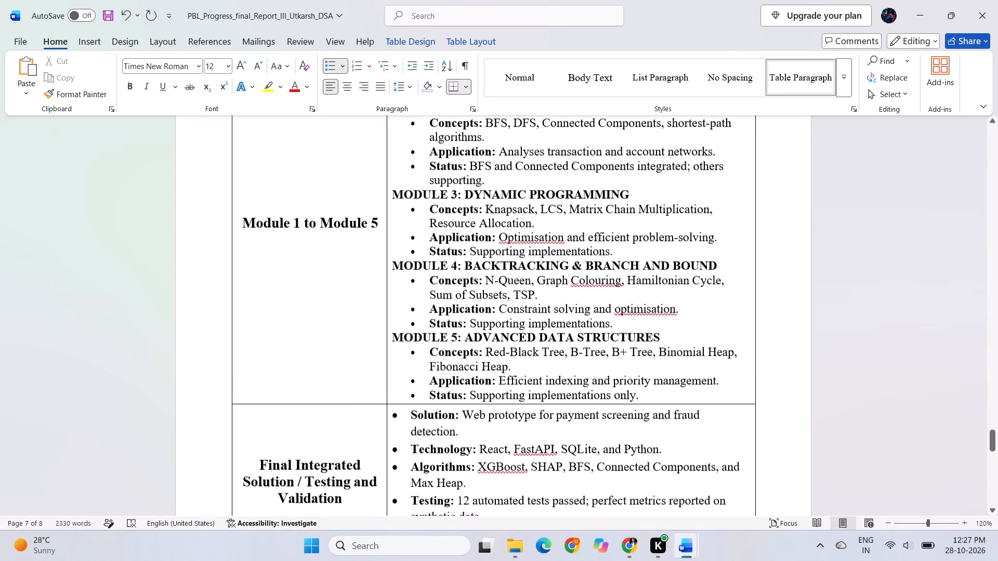
scroll(520, 315, "up", 1)
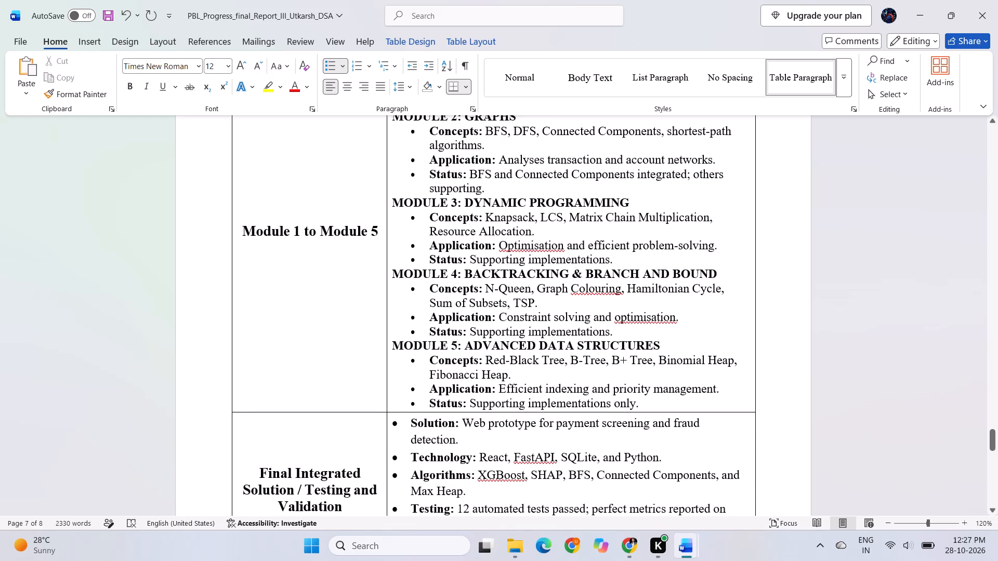
scroll(520, 315, "up", 2)
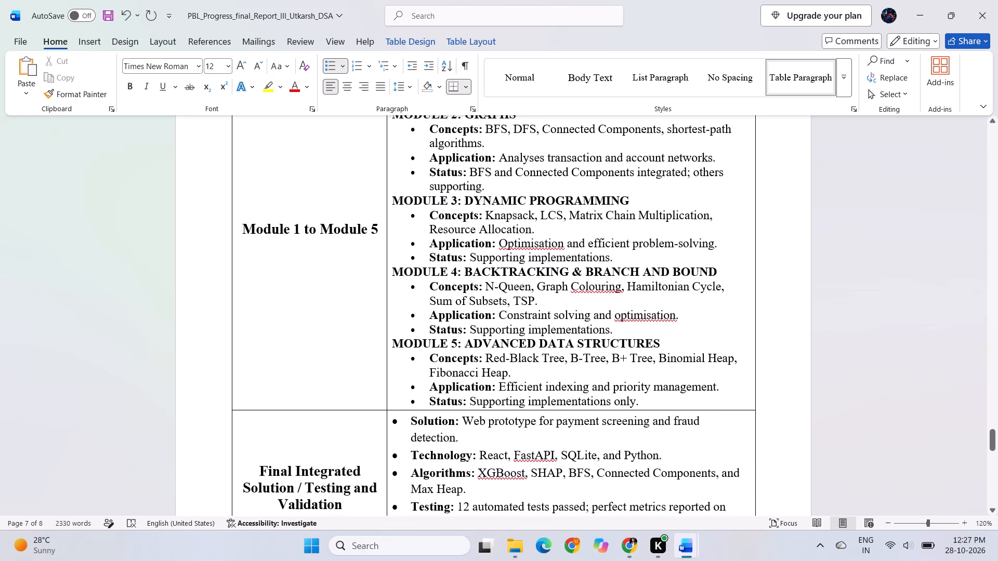
scroll(520, 315, "up", 1)
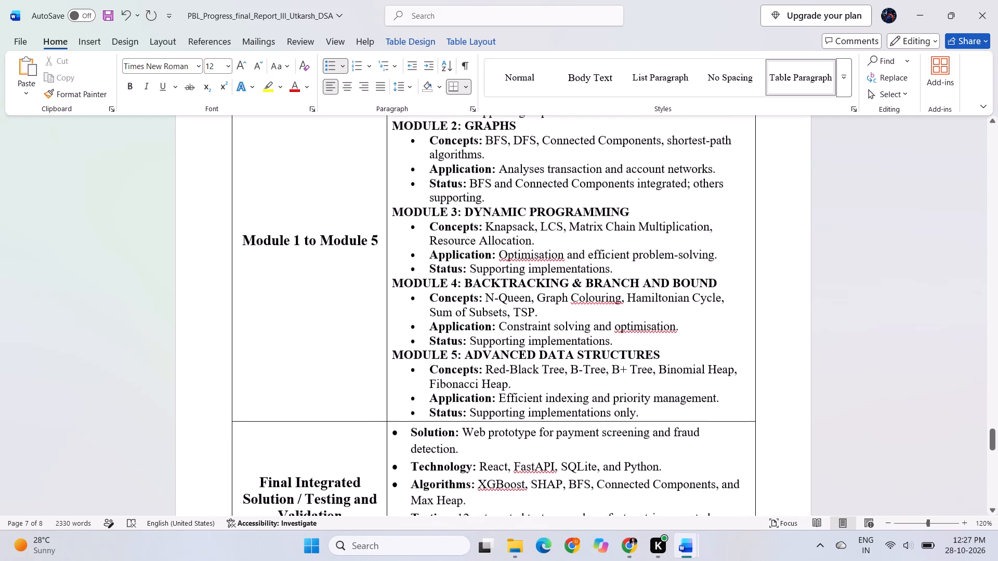
scroll(520, 315, "up", 1)
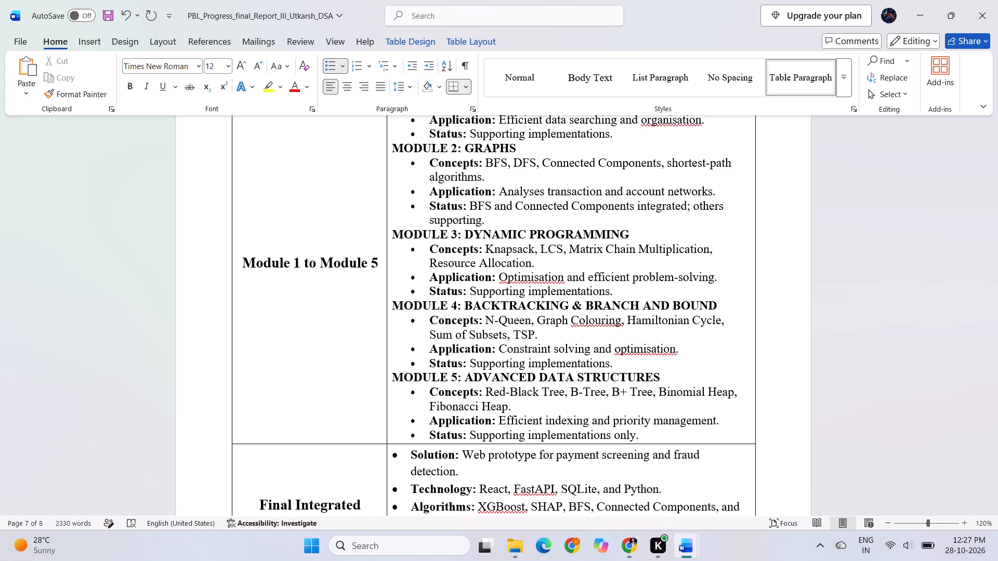
scroll(474, 377, "down", 1)
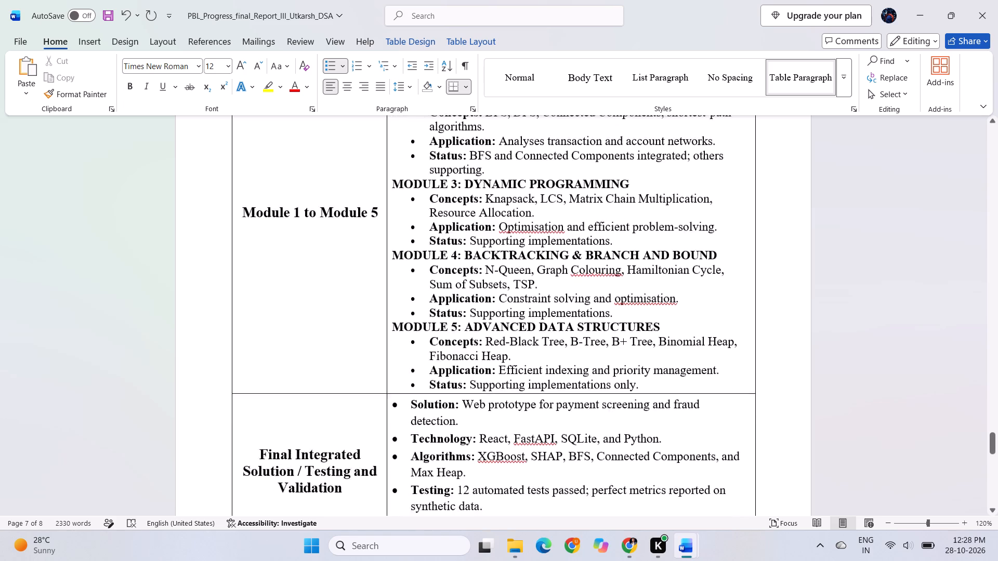
scroll(474, 377, "down", 1)
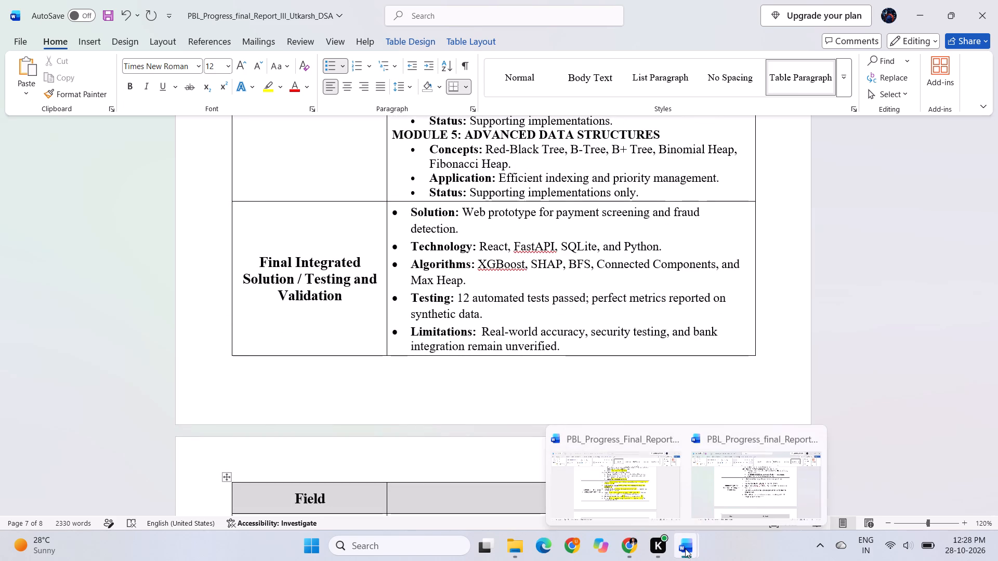
In the outbreak report's Final Integrated Solution row, replace the highlighted Solution placeholder with "Monitors disease cases to detect outbreak patterns.".
left_click(628, 482)
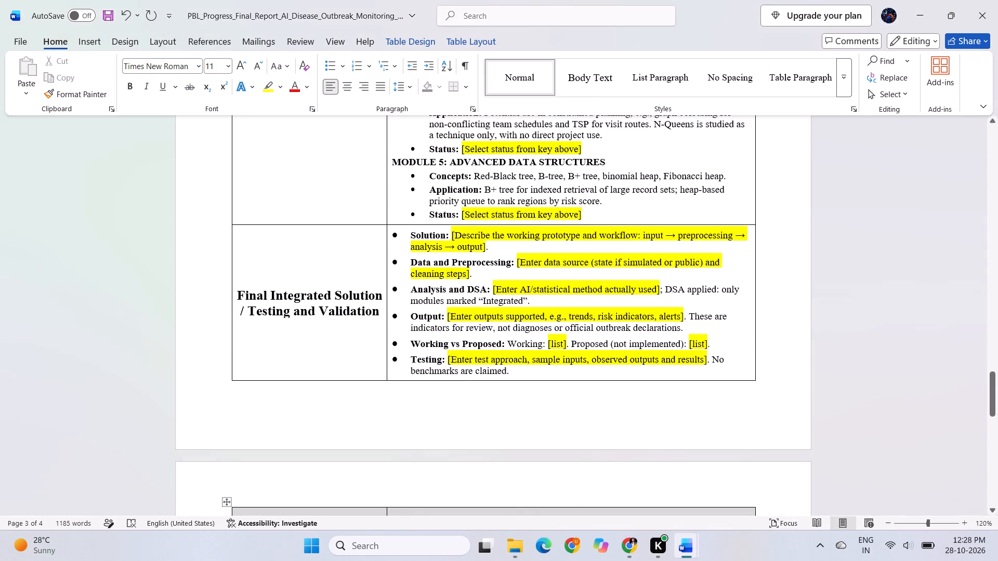
left_click_drag(494, 242, 454, 239)
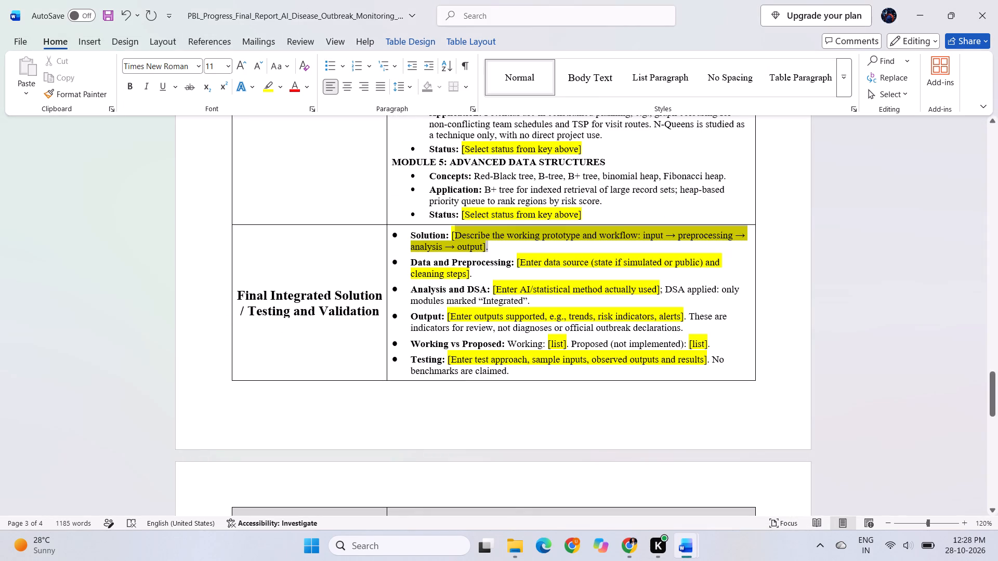
left_click_drag(454, 239, 451, 236)
type("Monitoe")
key("space")
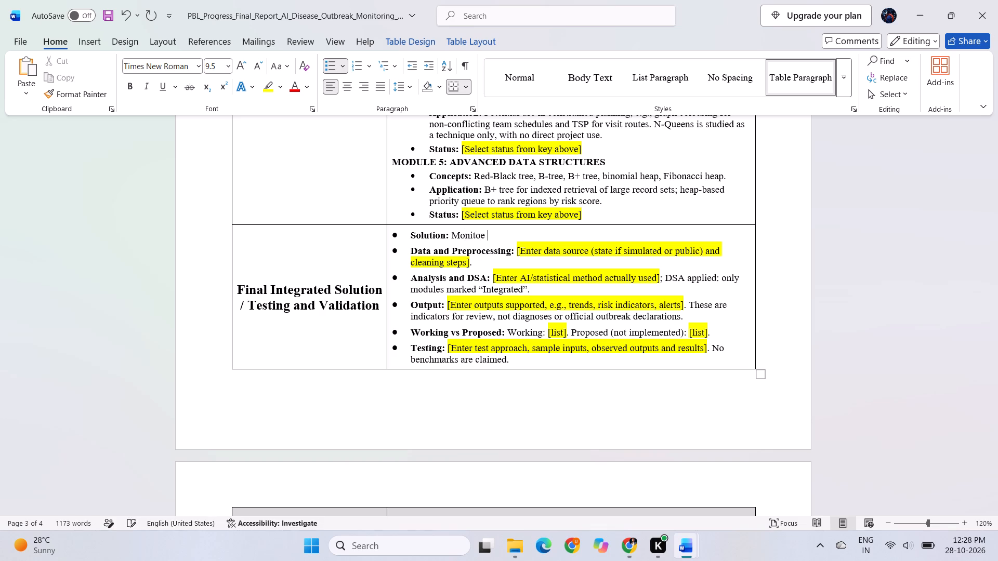
key("BackSpace")
key("BackSpace")
key("BackSpace")
type("r")
key("space")
key("BackSpace")
key("BackSpace")
type("er")
key("space")
key("BackSpace")
key("BackSpace")
key("r")
key("BackSpace")
key("BackSpace")
type("ors")
key("space")
type("diseaser")
key("space")
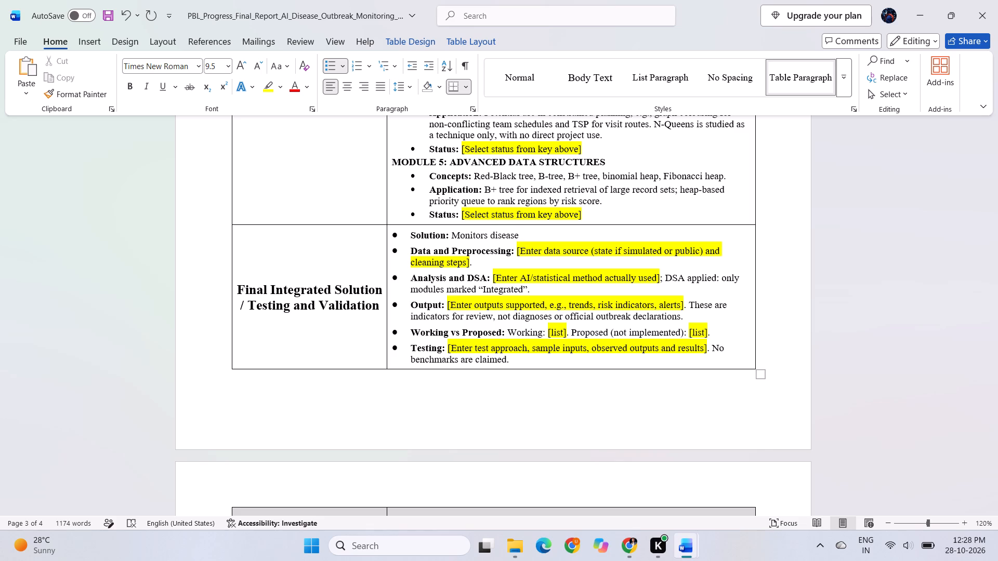
type("cases")
key("space")
type("tp detect")
key("space")
type("oy")
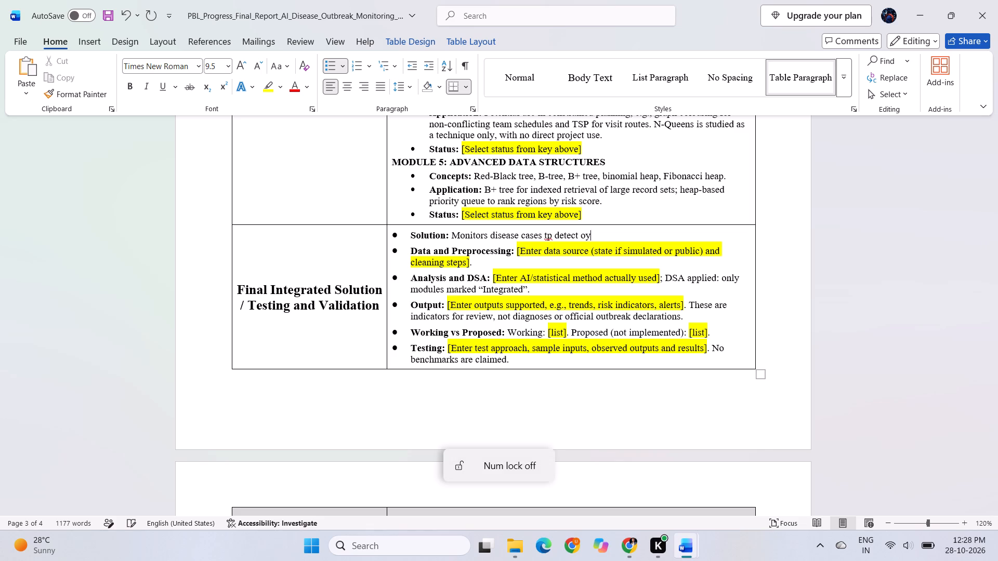
key("BackSpace")
type("ut")
type("bt")
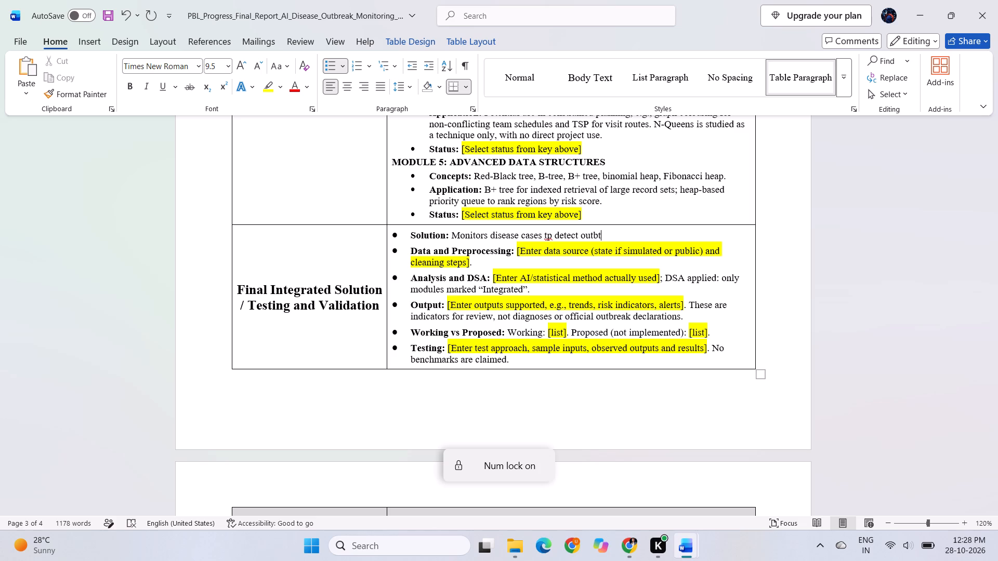
key("BackSpace")
type("real")
key("BackSpace")
key("BackSpace")
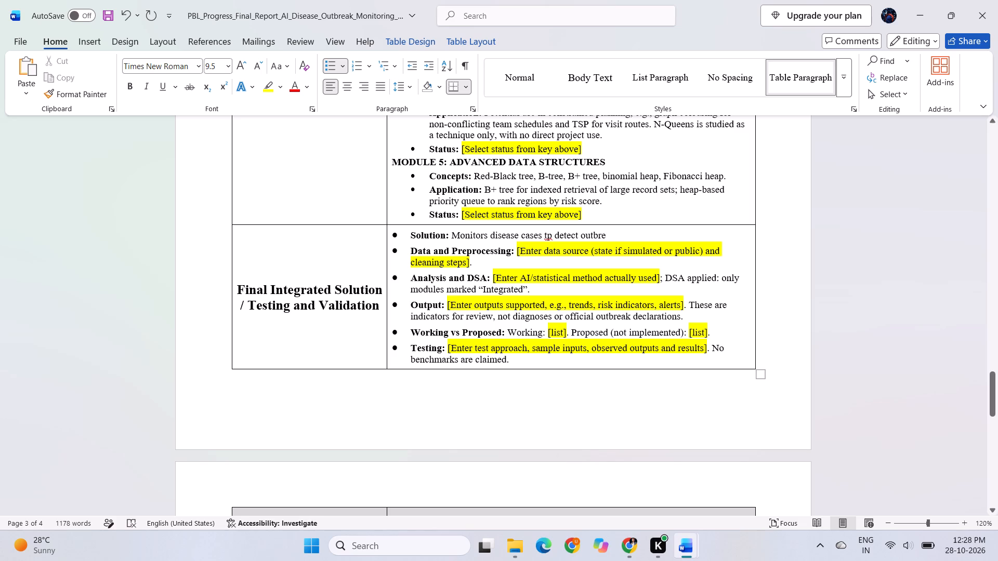
type("ak [p")
key("BackSpace")
key("BackSpace")
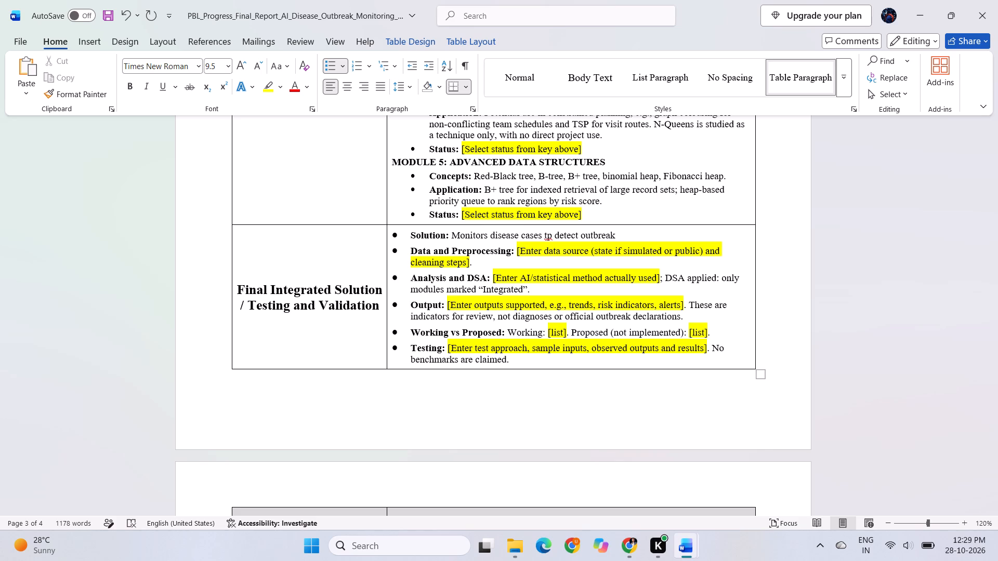
type("patters")
key("Left")
key("n")
key("Left")
key("Left")
key("Left")
key("Left")
key("Left")
key("Left")
key("Left")
key("Left")
key("Left")
key("Left")
key("Left")
key("Left")
key("Left")
key("Left")
key("Left")
key("Left")
key("Left")
key("Left")
key("Left")
key("Left")
key("Left")
key("BackSpace")
key("o")
key("Right")
key("Right")
key("Right")
key("Right")
key("Right")
key("Right")
key("Right")
key("Right")
key("Right")
key("Right")
key("Right")
key("Right")
key("Right")
key("Right")
key("Right")
key("Right")
key("Right")
key("Right")
key("Right")
key("Right")
key("period")
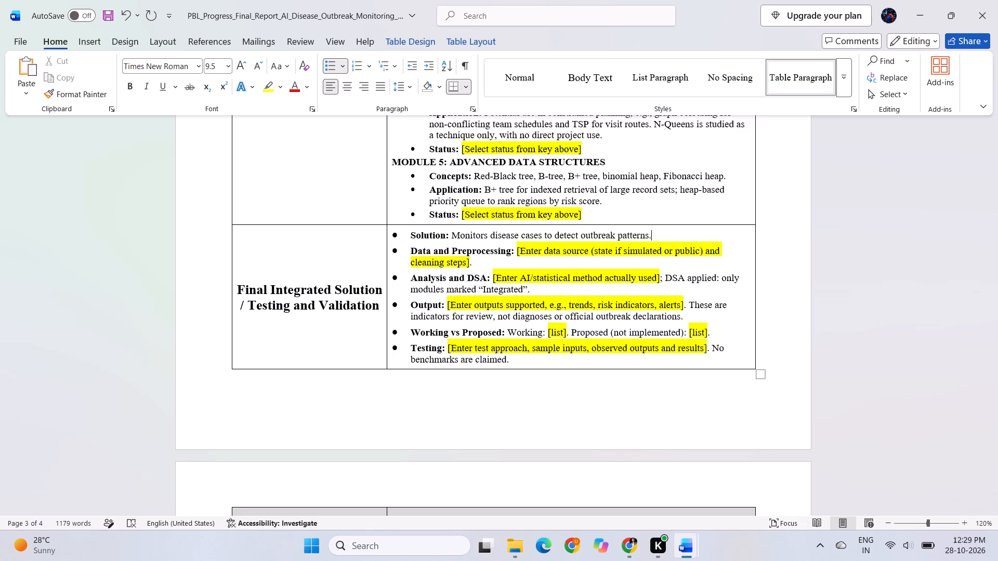